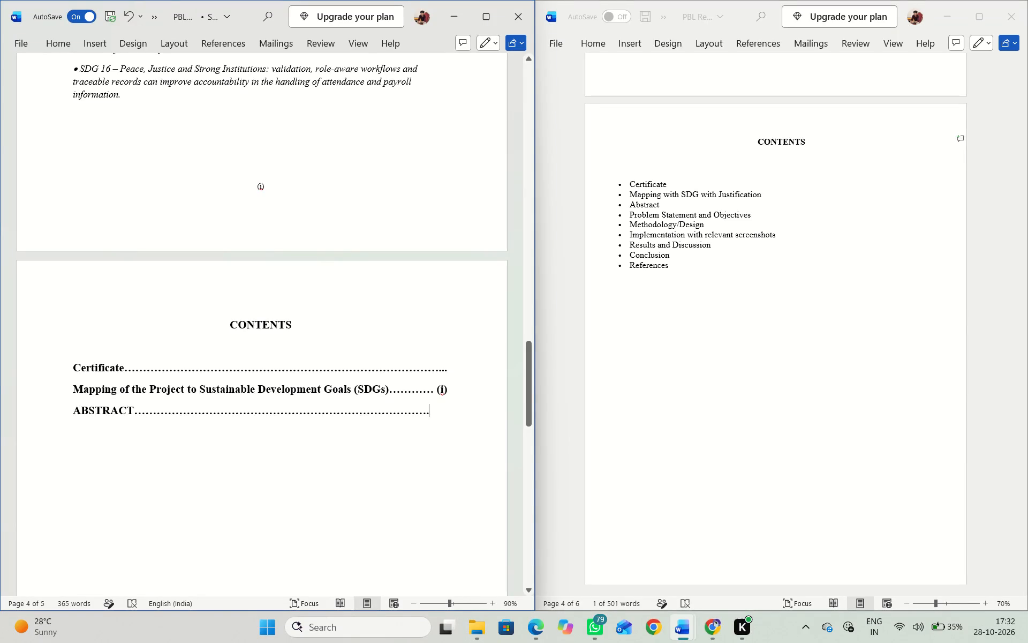
Complete the dot leader on the ABSTRACT line of the contents page and add the page number (iii).
{"action": "key", "text": "space"}
{"action": "key", "text": "BackSpace"}
{"action": "key", "text": "period"}
{"action": "key", "text": "period"}
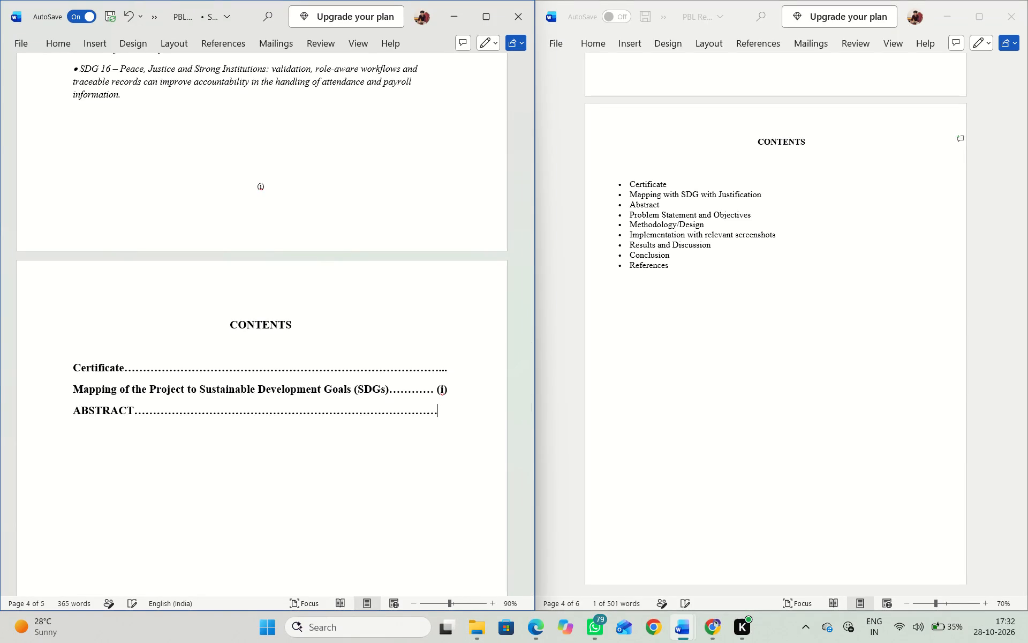
{"action": "key", "text": "BackSpace"}
{"action": "key", "text": "space"}
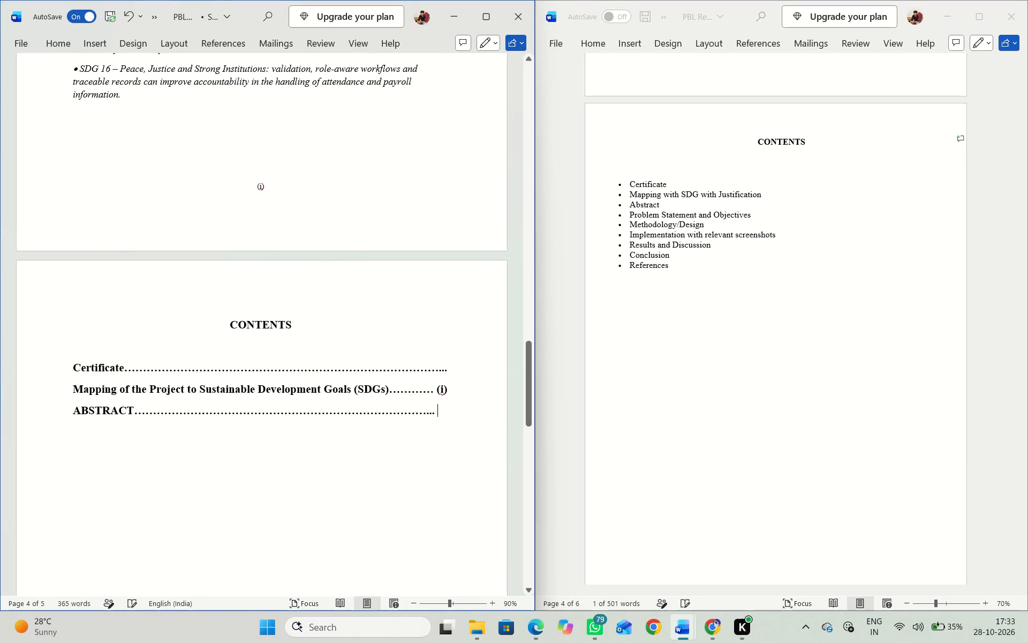
{"action": "key", "text": "shift+parenleft"}
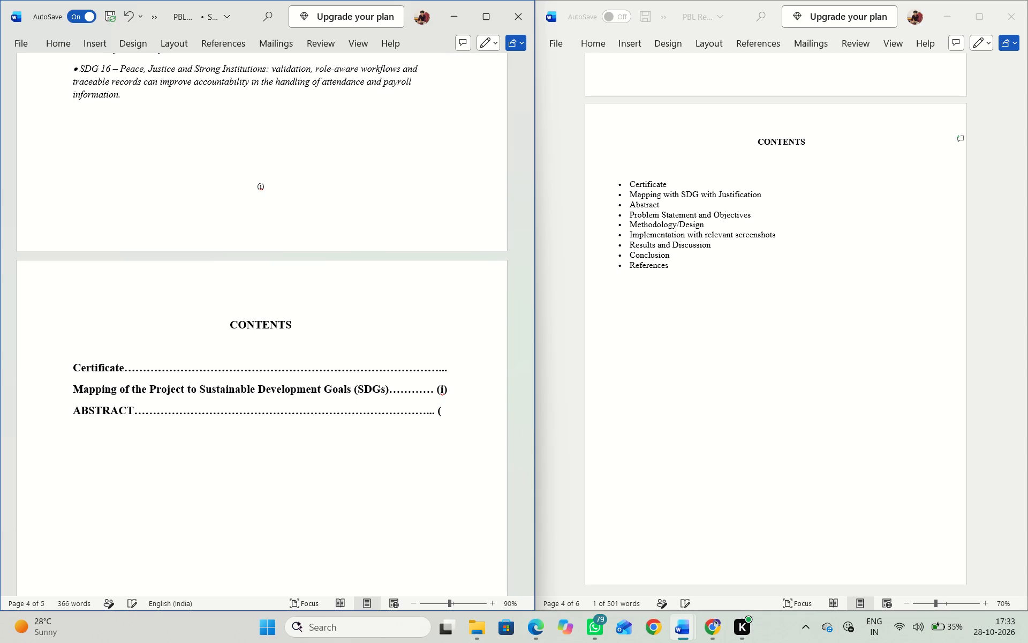
{"action": "type", "text": "iii"}
{"action": "key", "text": "shift+parenright"}
Shorten the ABSTRACT line's dot leader so that (iii) fits on the same line.
{"action": "left_click", "coordinate": [434, 413]}
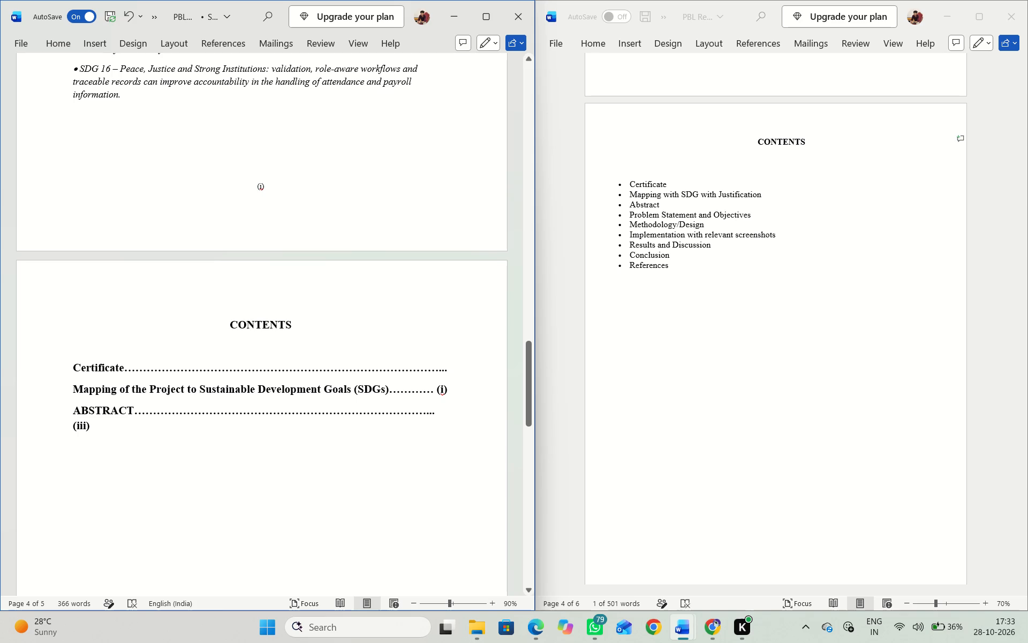
{"action": "key", "text": "BackSpace"}
{"action": "key", "text": "BackSpace"}
{"action": "key", "text": "BackSpace"}
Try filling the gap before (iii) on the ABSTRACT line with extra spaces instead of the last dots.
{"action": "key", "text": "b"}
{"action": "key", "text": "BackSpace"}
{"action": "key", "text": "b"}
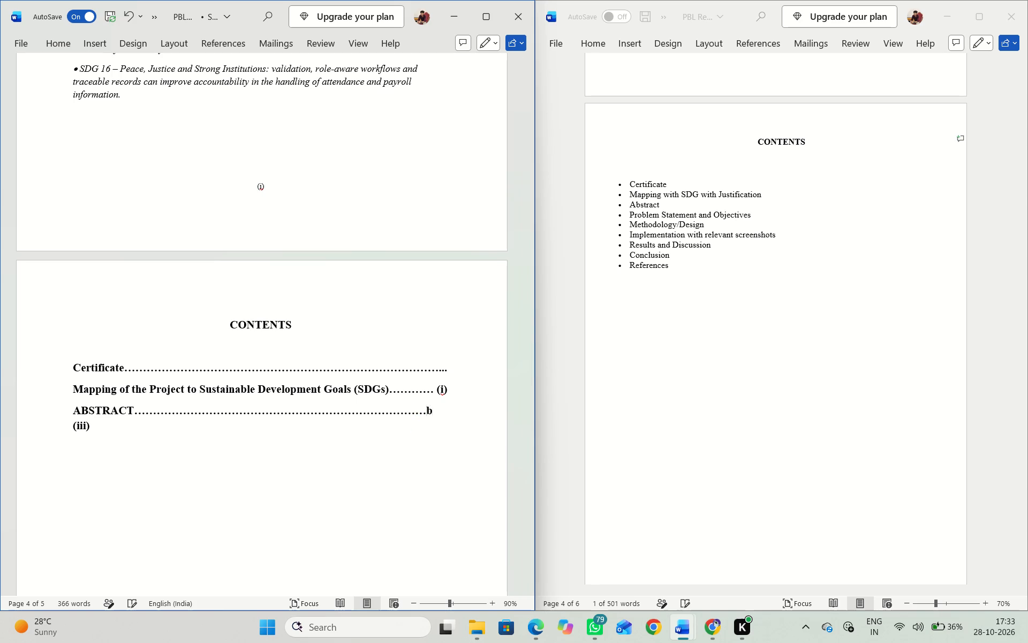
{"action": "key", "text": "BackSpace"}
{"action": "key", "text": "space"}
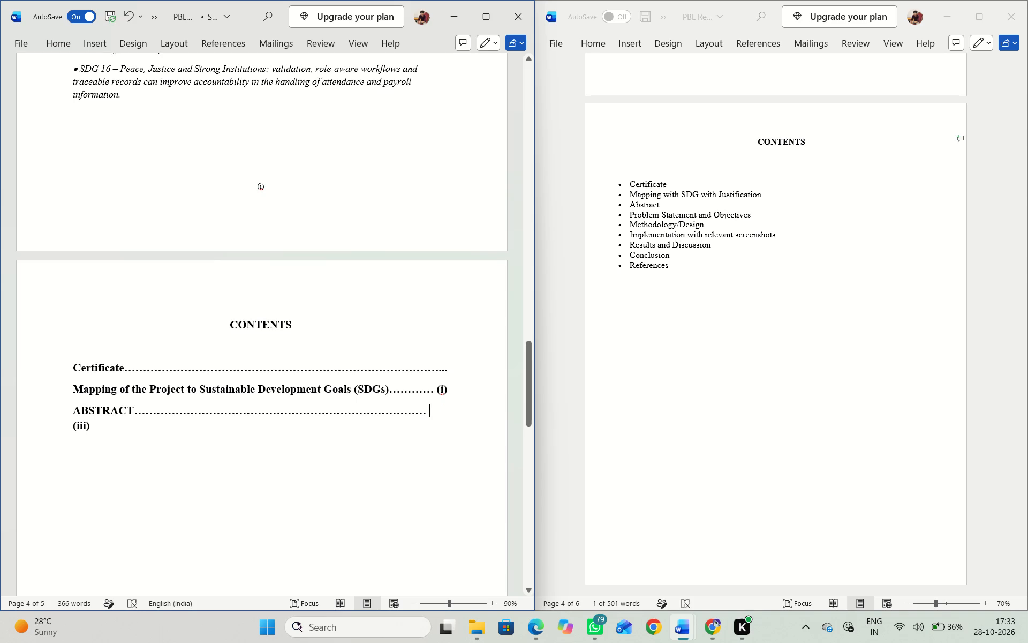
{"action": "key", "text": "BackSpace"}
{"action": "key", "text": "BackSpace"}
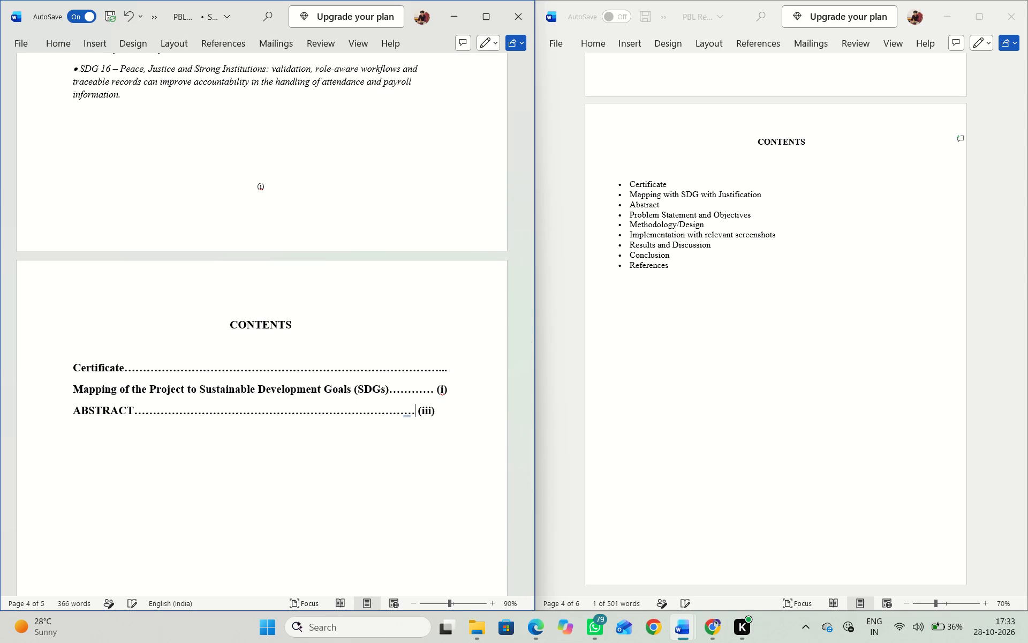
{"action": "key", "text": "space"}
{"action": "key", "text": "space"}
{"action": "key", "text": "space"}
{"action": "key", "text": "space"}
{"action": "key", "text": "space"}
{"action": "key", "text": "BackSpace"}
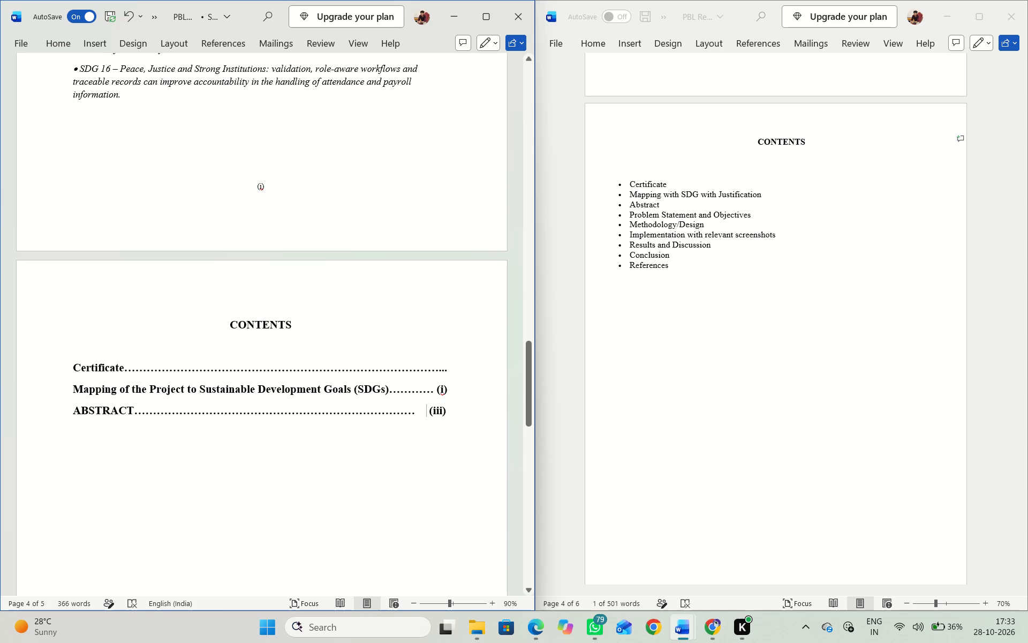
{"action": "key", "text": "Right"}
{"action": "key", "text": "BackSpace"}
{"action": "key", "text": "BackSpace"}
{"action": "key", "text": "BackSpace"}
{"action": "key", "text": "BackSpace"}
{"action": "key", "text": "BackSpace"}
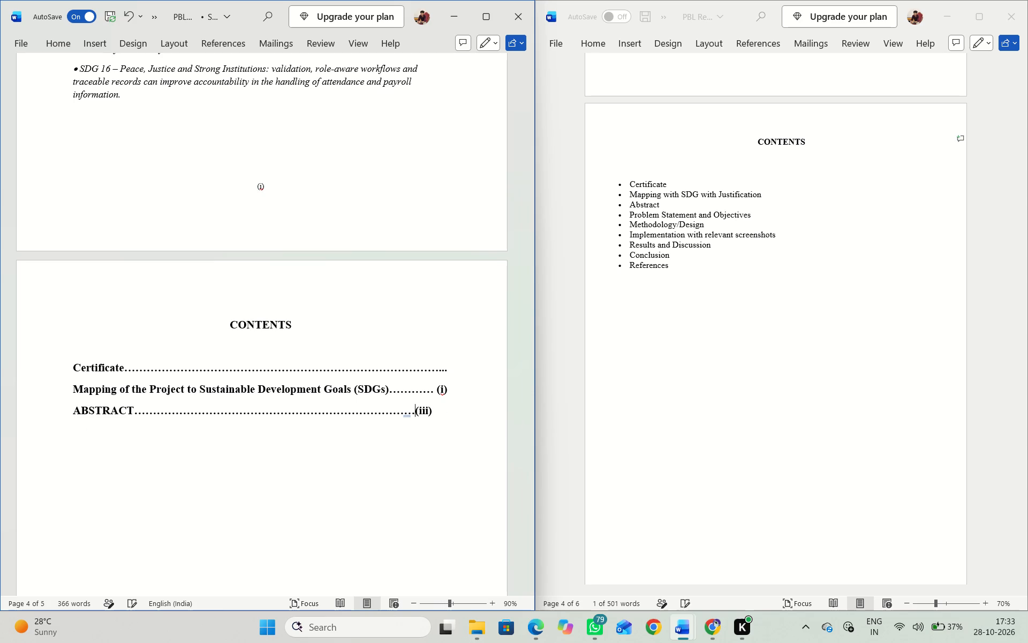
Extend the ABSTRACT line's dots directly up to (iii), keeping it on one line and aligned with the entry above.
{"action": "type", "text": "....."}
{"action": "key", "text": "BackSpace"}
{"action": "key", "text": "BackSpace"}
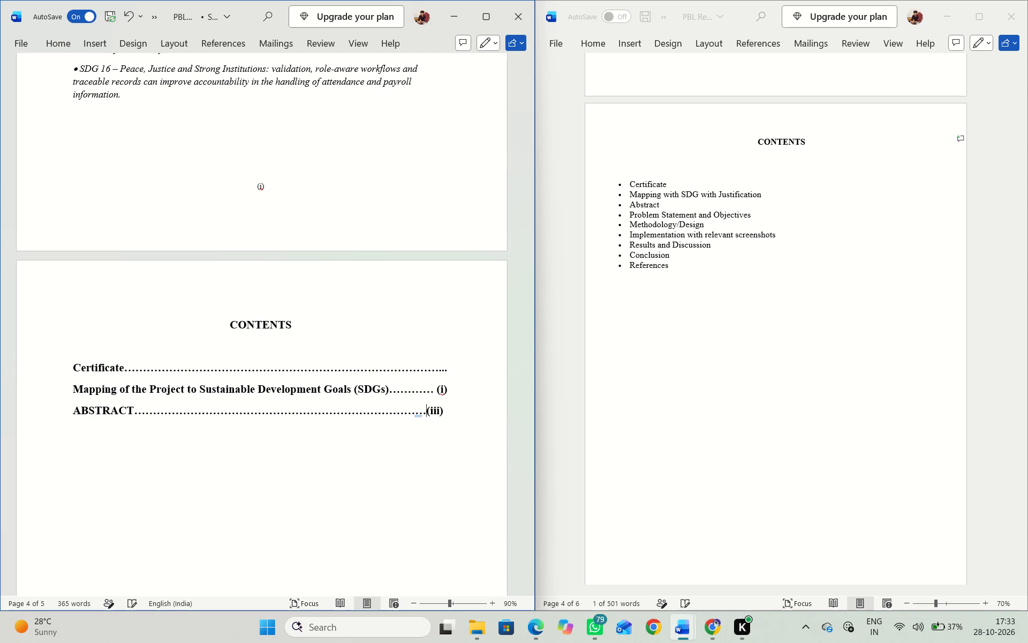
{"action": "key", "text": "space"}
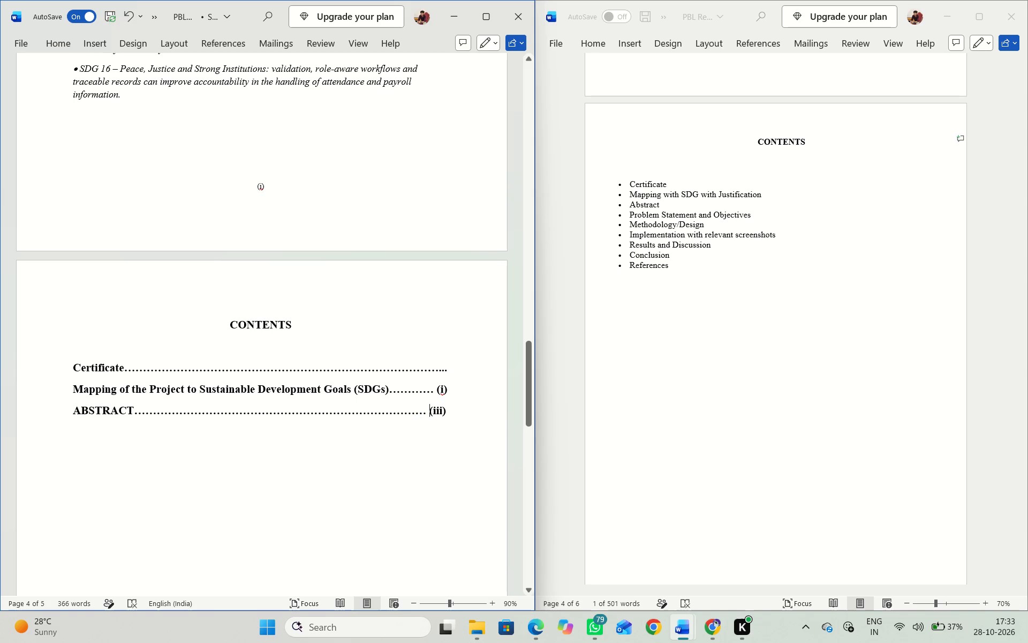
{"action": "key", "text": "BackSpace"}
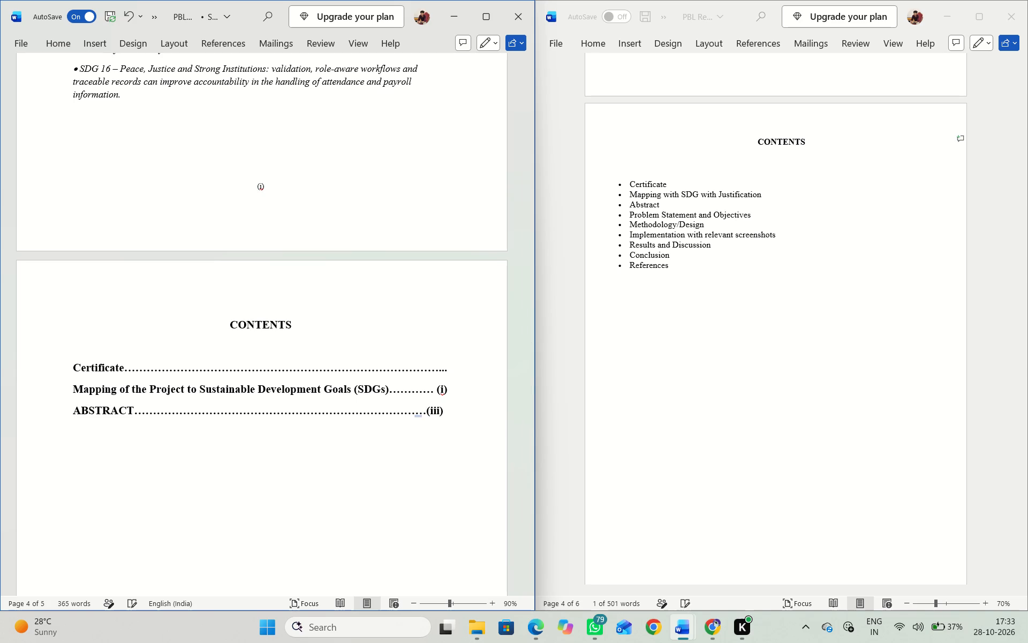
{"action": "key", "text": "period"}
{"action": "key", "text": "period"}
{"action": "key", "text": "BackSpace"}
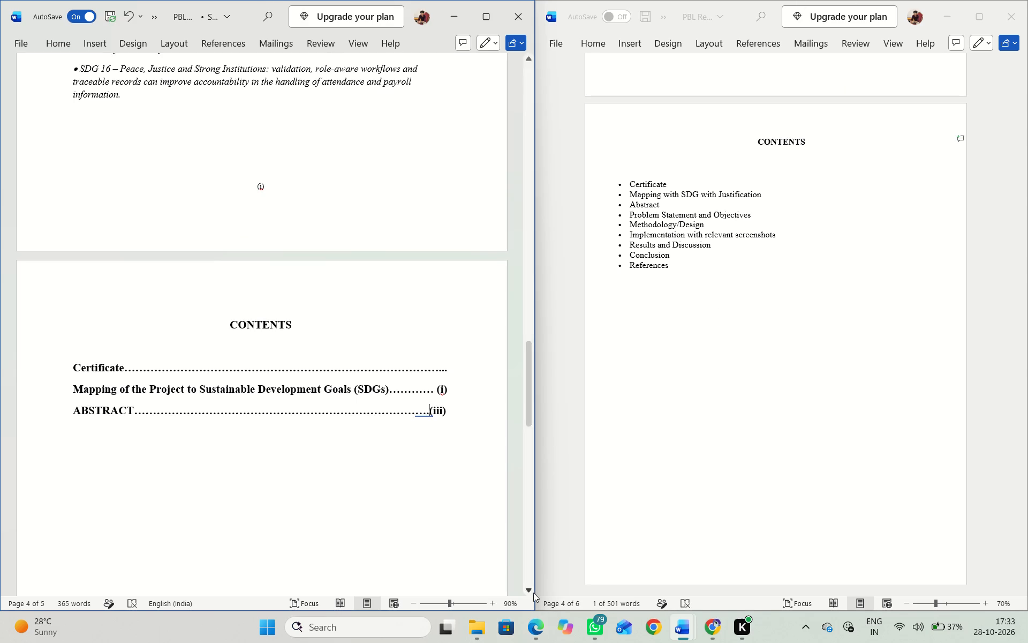
Copy "CHAPTER 1: PROBLEM STATEMENT AND OBJECTIVES" from the Employee Attendance Payroll reference PDF in Edge and paste it on a new line below ABSTRACT in Word.
{"action": "left_click", "coordinate": [539, 630]}
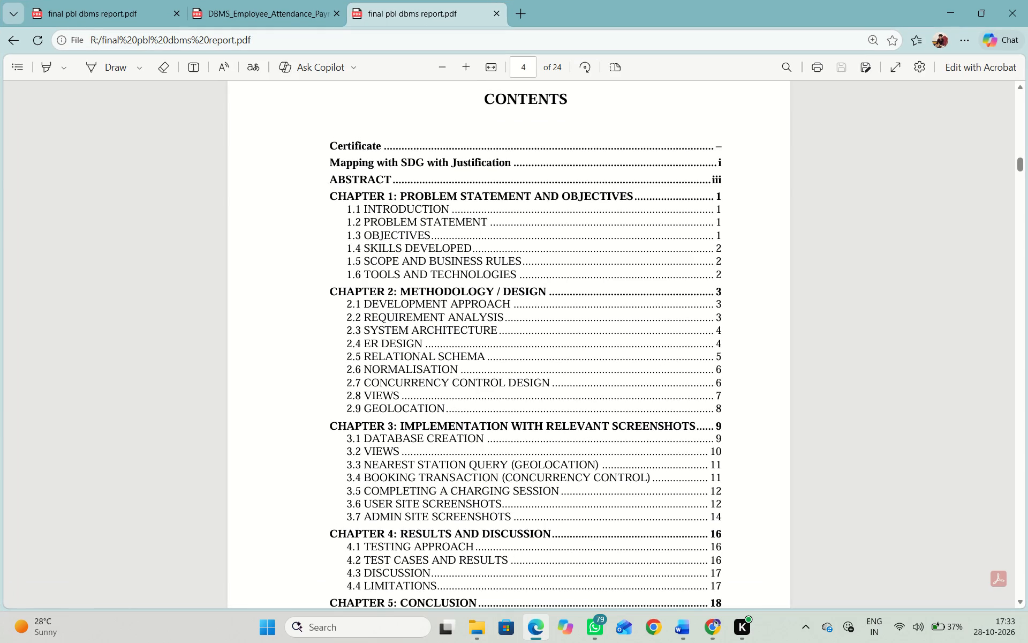
{"action": "left_click", "coordinate": [952, 14]}
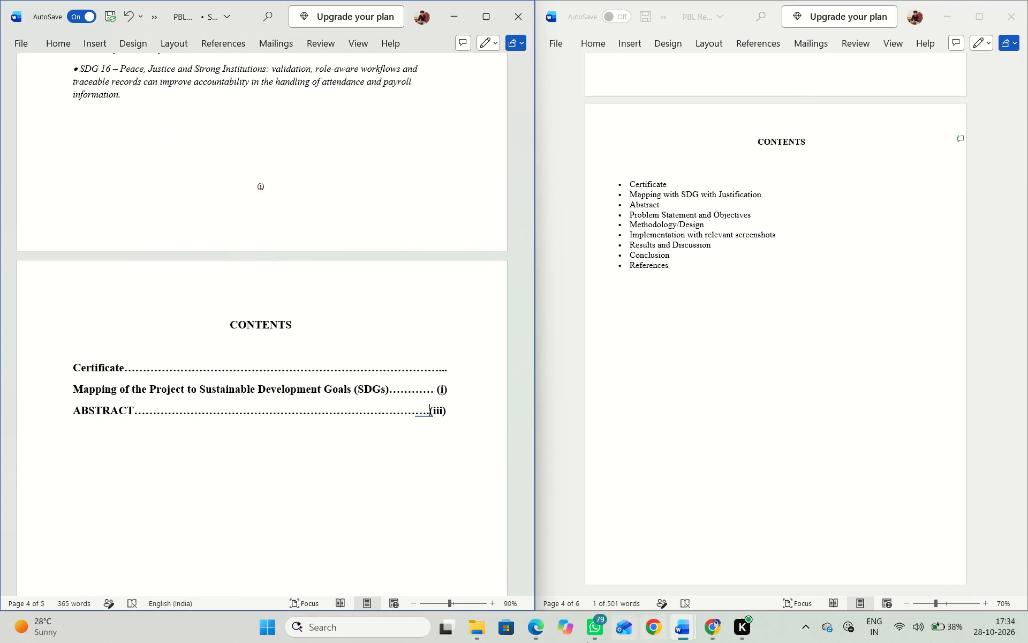
{"action": "left_click", "coordinate": [538, 618]}
{"action": "left_click", "coordinate": [280, 25]}
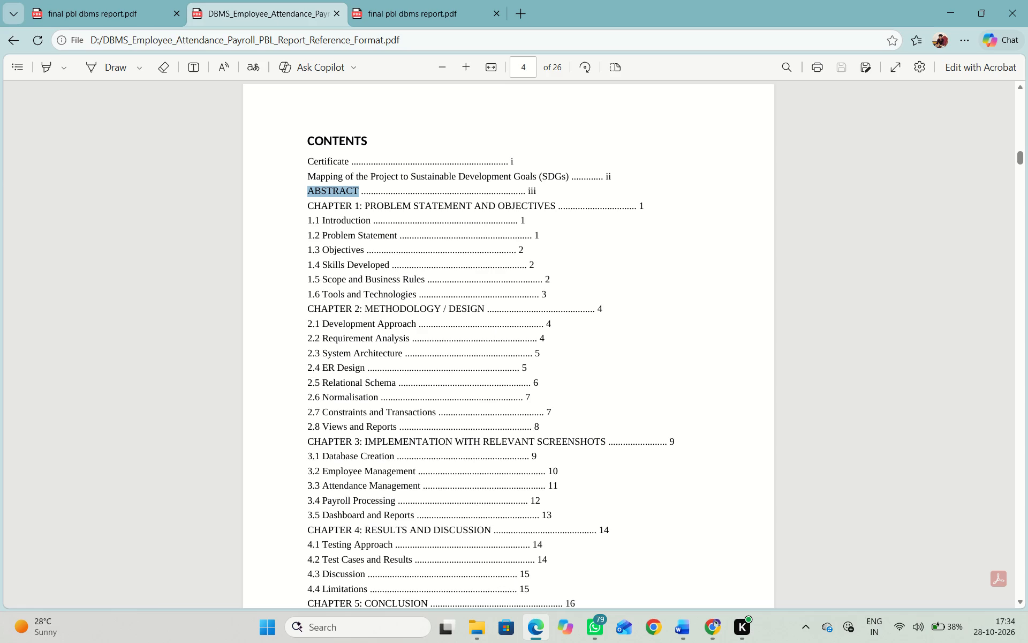
{"action": "left_click_drag", "start_coordinate": [306, 206], "coordinate": [550, 210]}
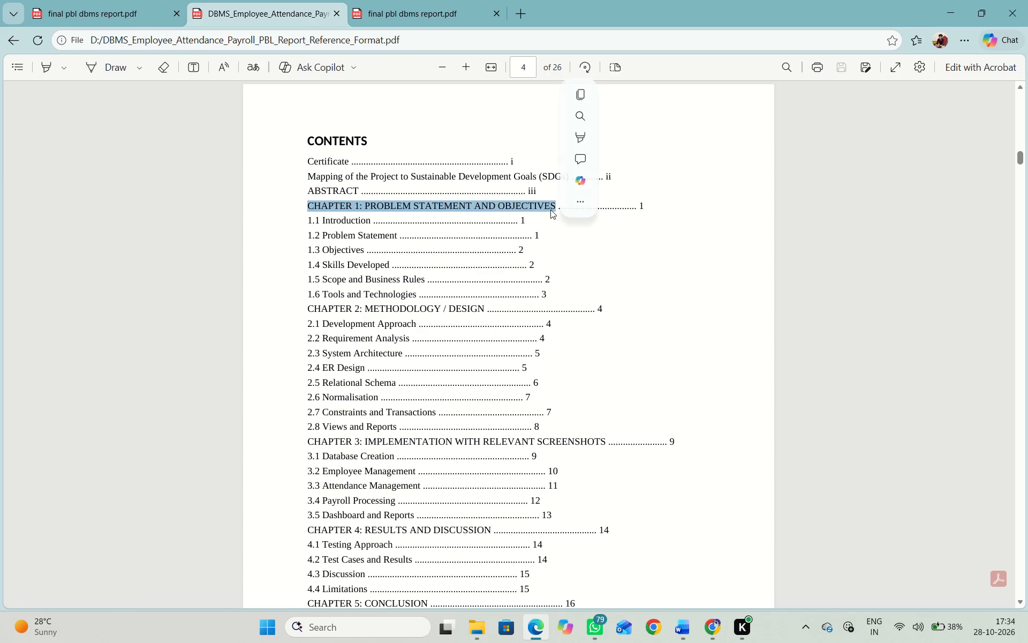
{"action": "key", "text": "ctrl+c"}
{"action": "left_click", "coordinate": [955, 19]}
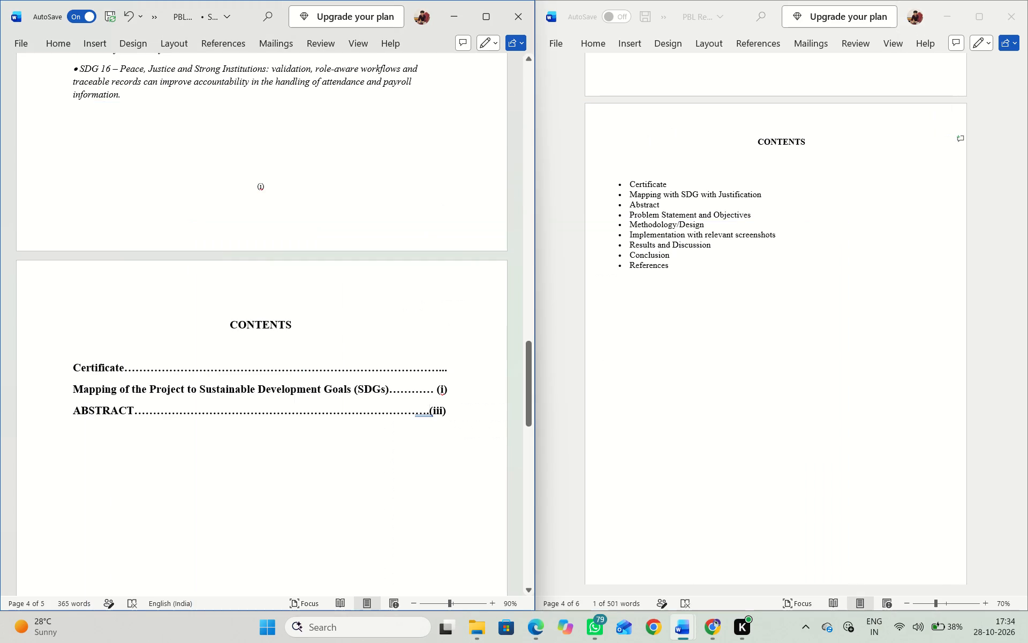
{"action": "left_click", "coordinate": [453, 409]}
{"action": "key", "text": "Return"}
{"action": "key", "text": "ctrl+v"}
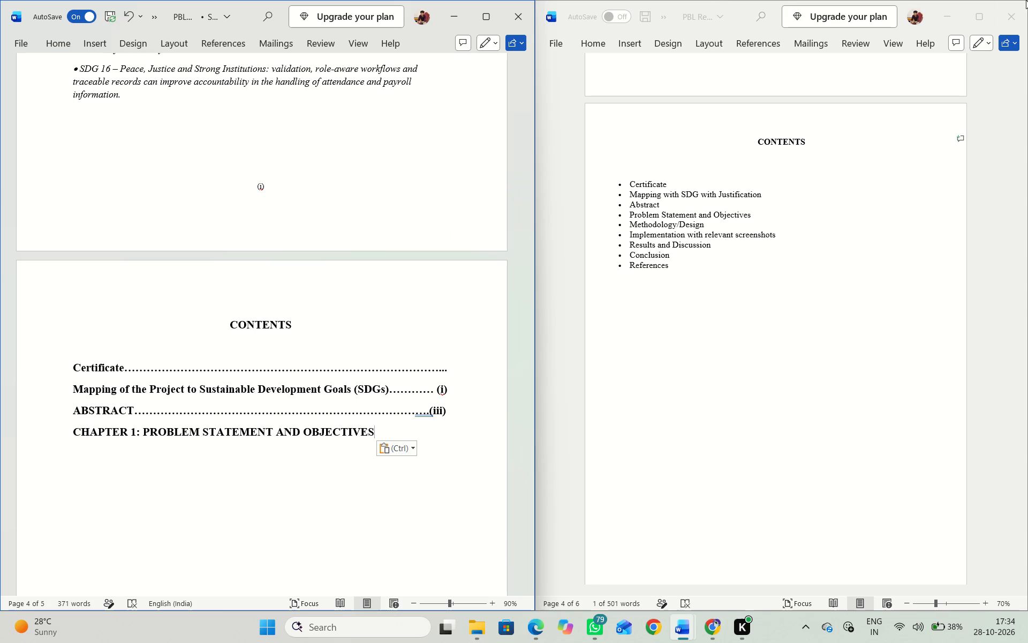
Copy "1.1 INTRODUCTION" from the final pbl dbms report PDF in Edge and paste it on a new non-bold line below CHAPTER 1 in Word.
{"action": "left_click", "coordinate": [534, 632]}
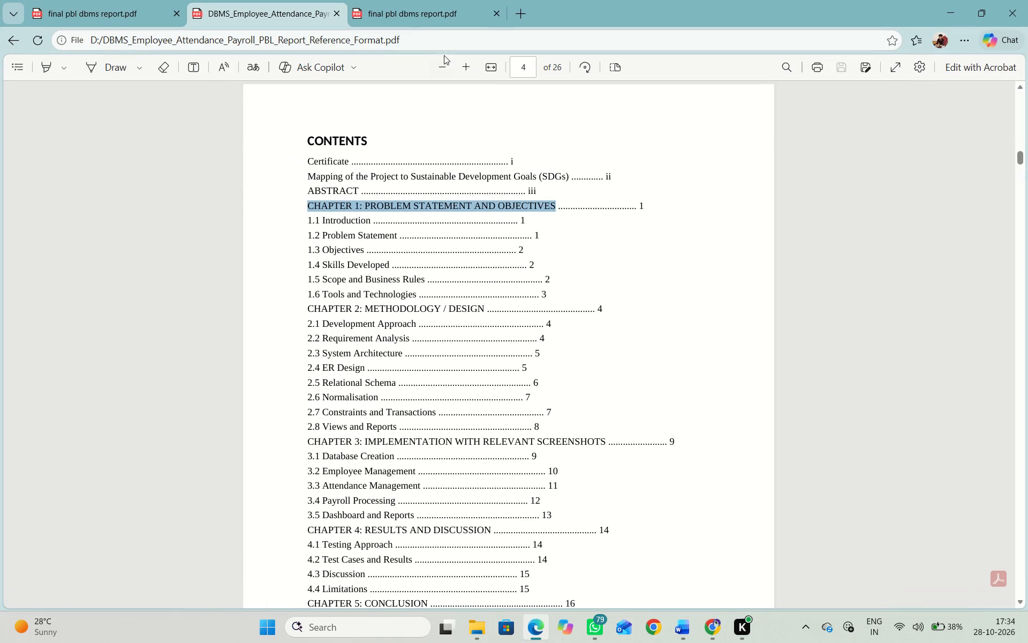
{"action": "left_click", "coordinate": [432, 9]}
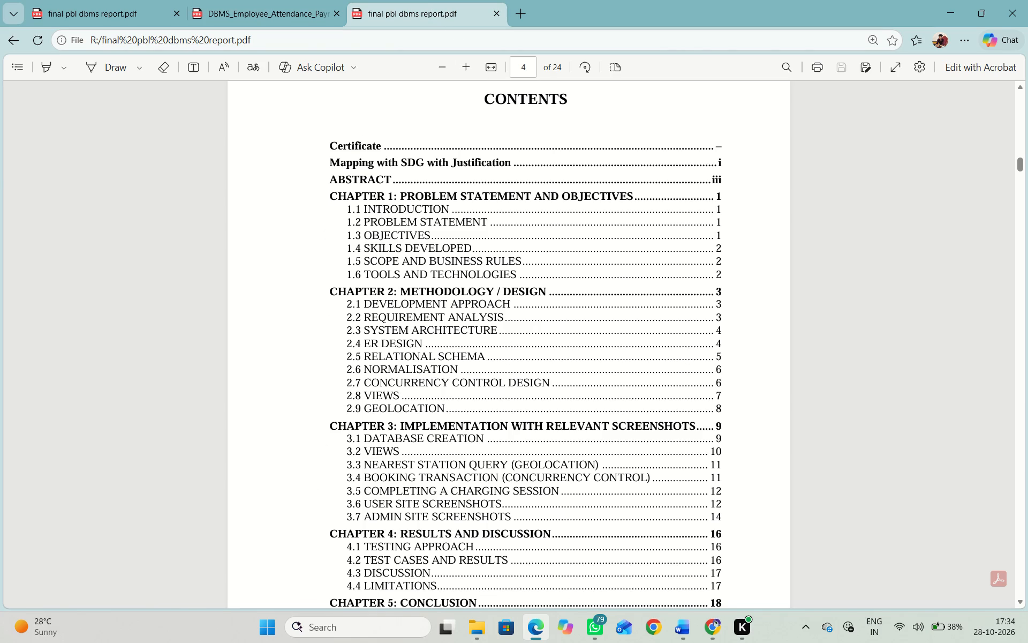
{"action": "left_click_drag", "start_coordinate": [347, 211], "coordinate": [443, 211]}
{"action": "key", "text": "ctrl+c"}
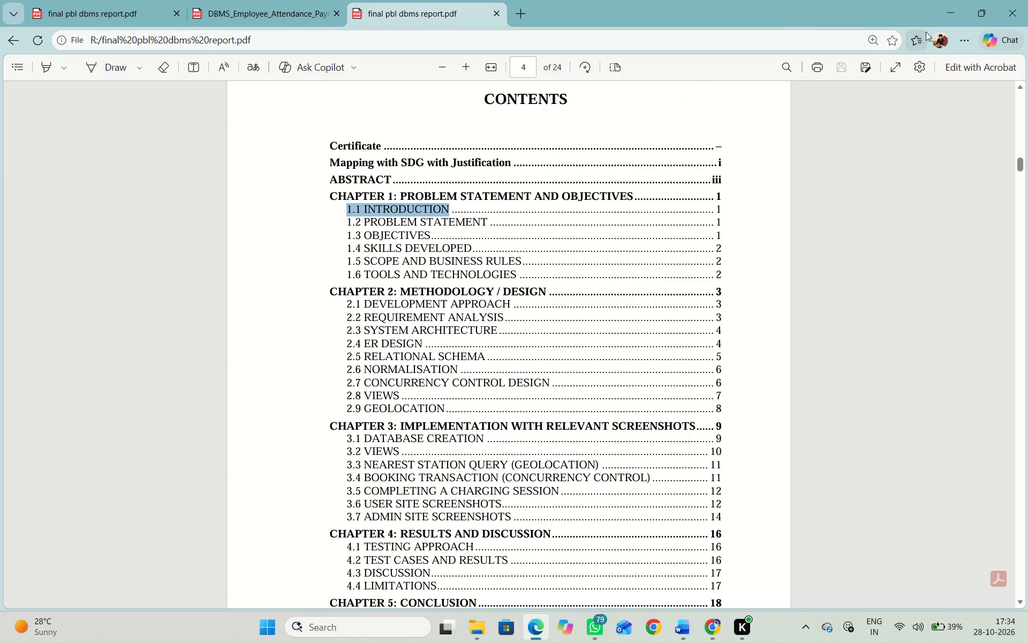
{"action": "left_click", "coordinate": [948, 15]}
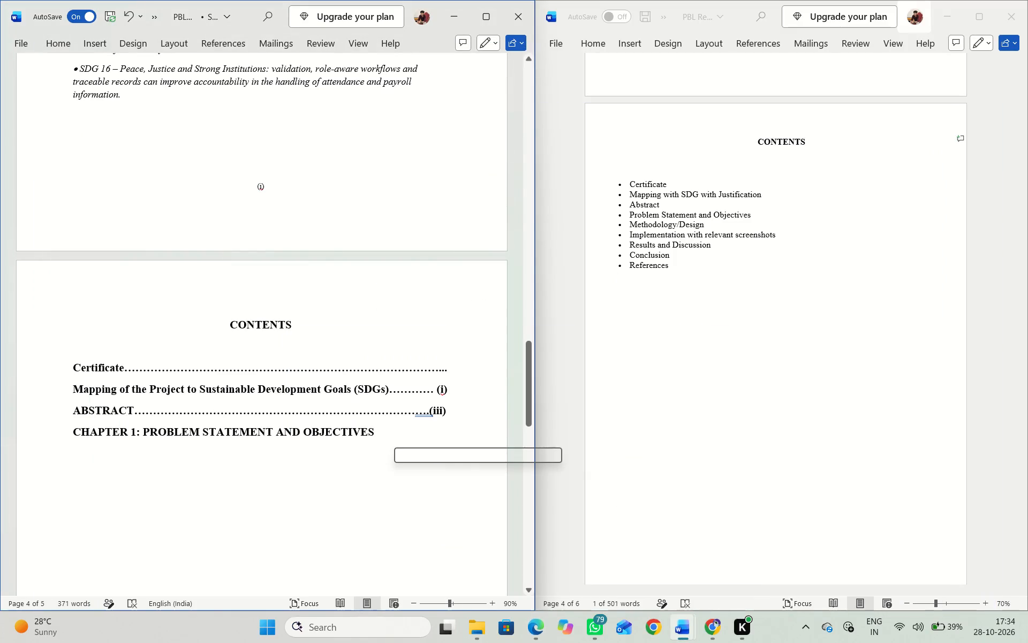
{"action": "key", "text": "Return"}
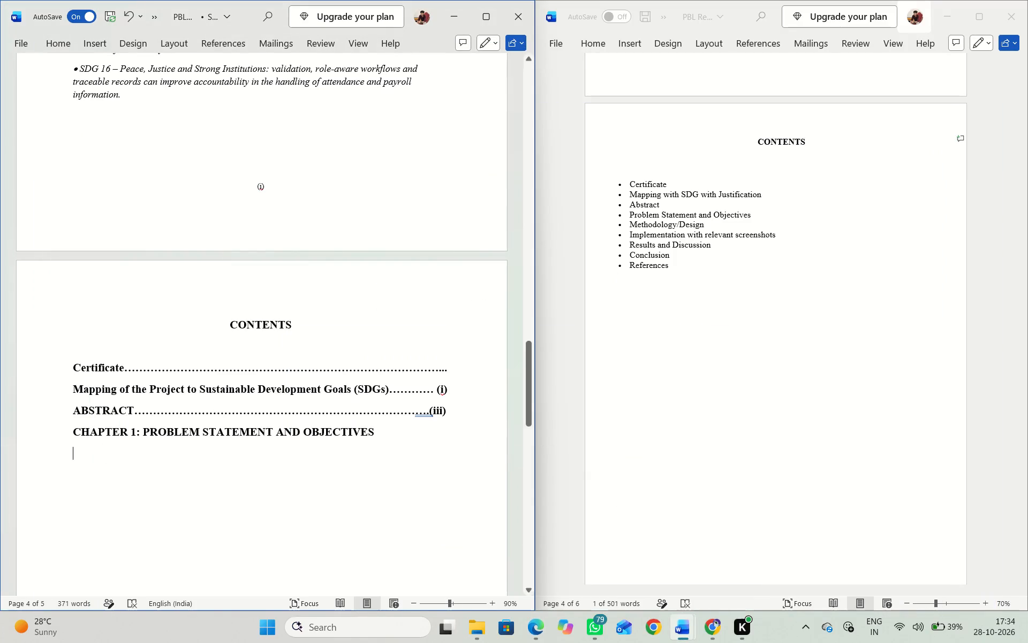
{"action": "left_click", "coordinate": [59, 40]}
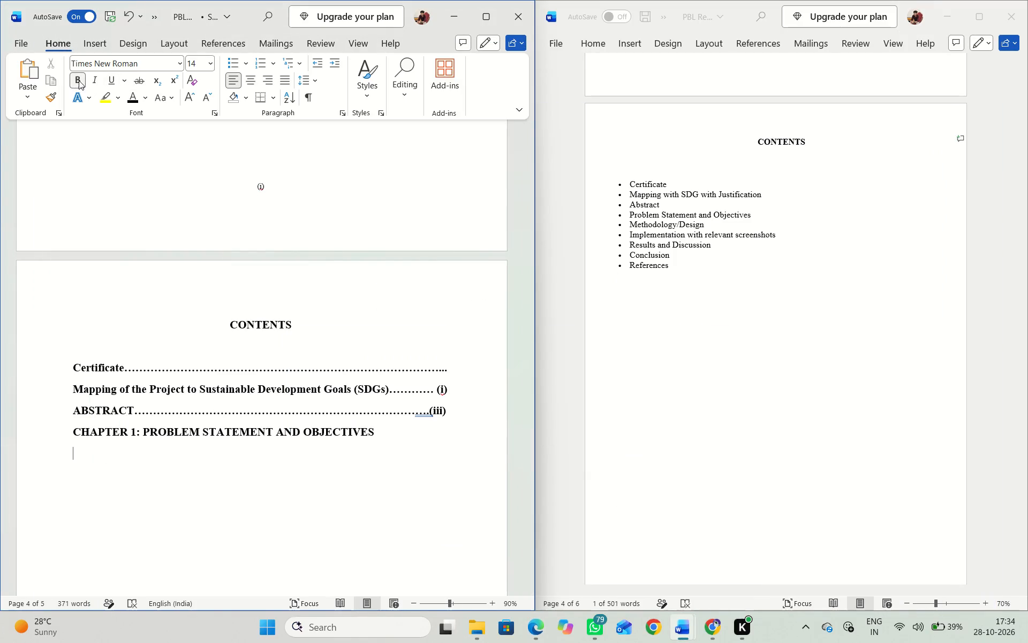
{"action": "left_click", "coordinate": [81, 80]}
{"action": "left_click", "coordinate": [529, 632]}
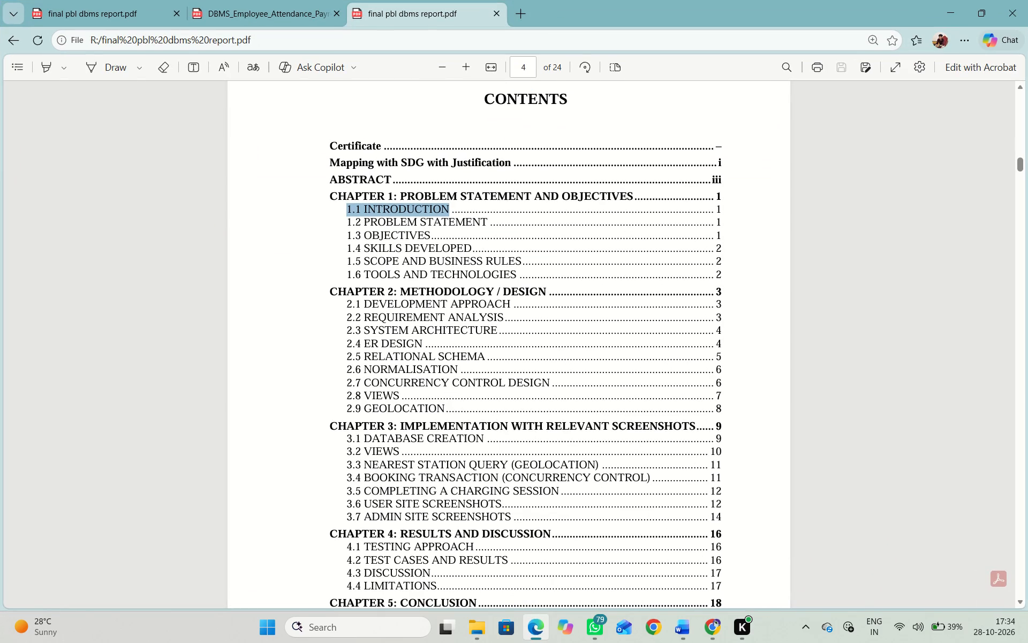
{"action": "left_click", "coordinate": [961, 11]}
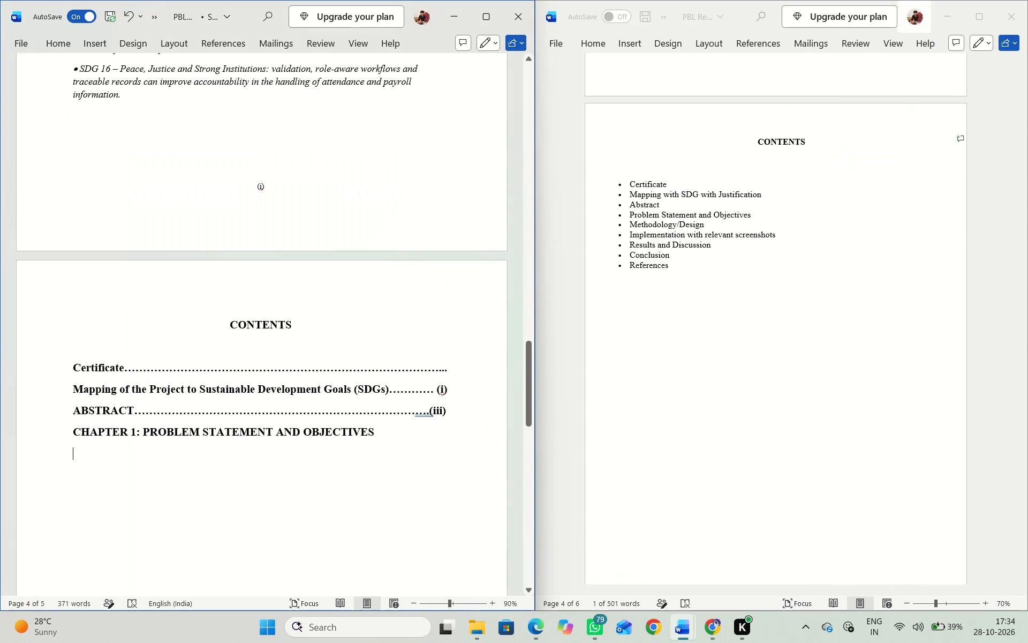
{"action": "key", "text": "ctrl+v"}
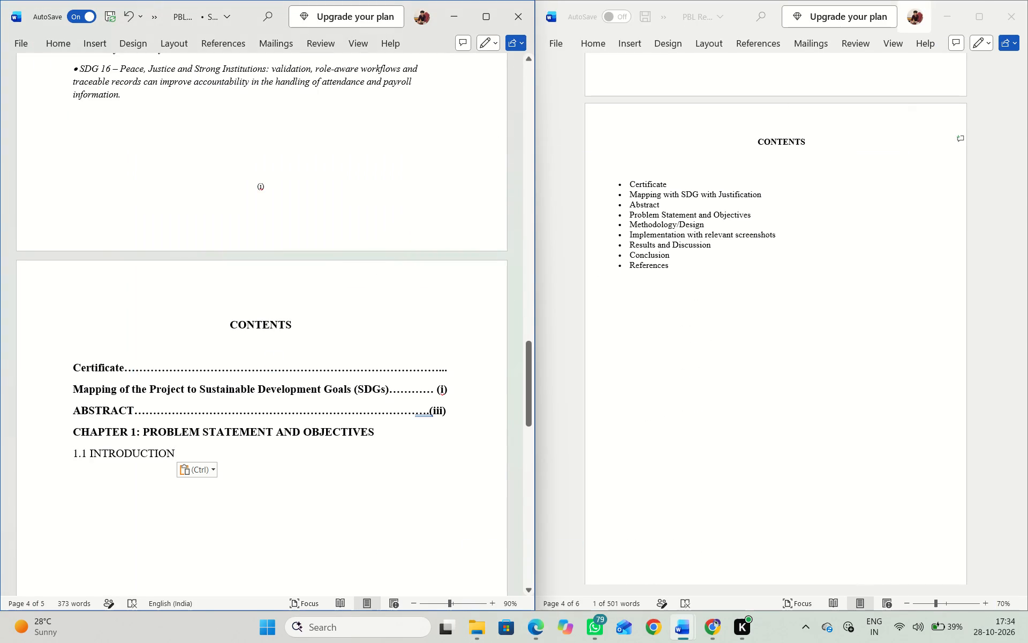
Add a 1.2 line in Word with "PROBLEM STATEMENT" copied from the same reference PDF in Edge.
{"action": "key", "text": "Return"}
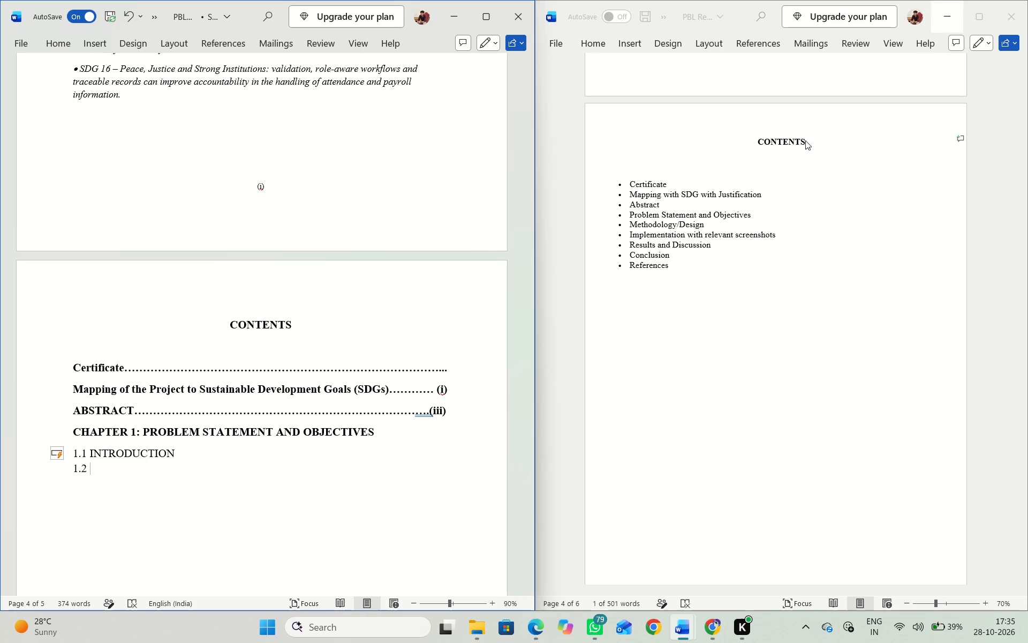
{"action": "left_click", "coordinate": [535, 622]}
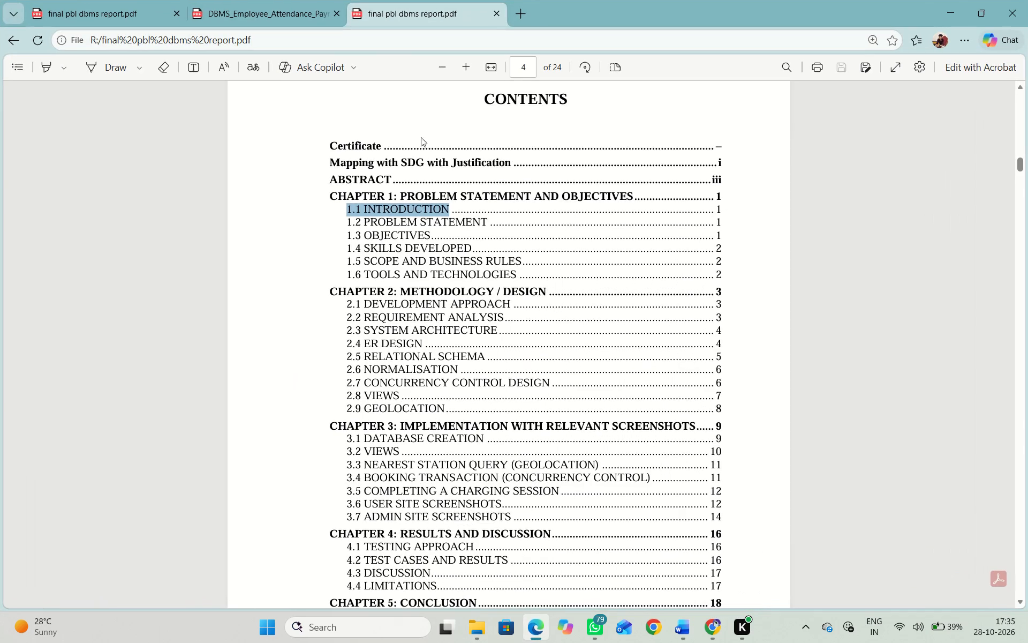
{"action": "left_click_drag", "start_coordinate": [362, 223], "coordinate": [479, 218]}
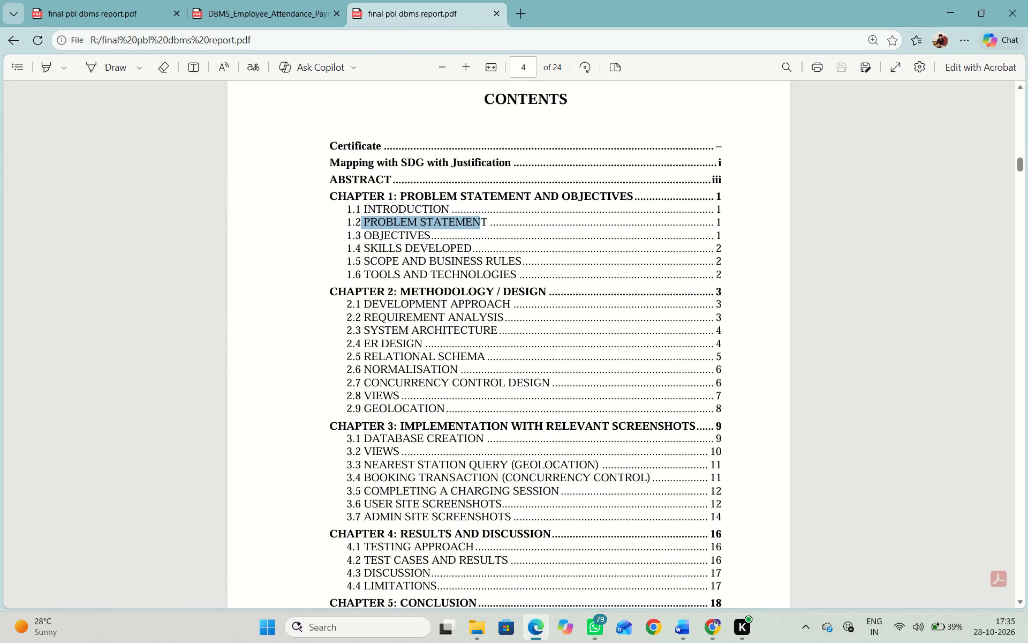
{"action": "left_click_drag", "start_coordinate": [479, 218], "coordinate": [485, 218]}
{"action": "key", "text": "ctrl+c"}
{"action": "left_click", "coordinate": [953, 10]}
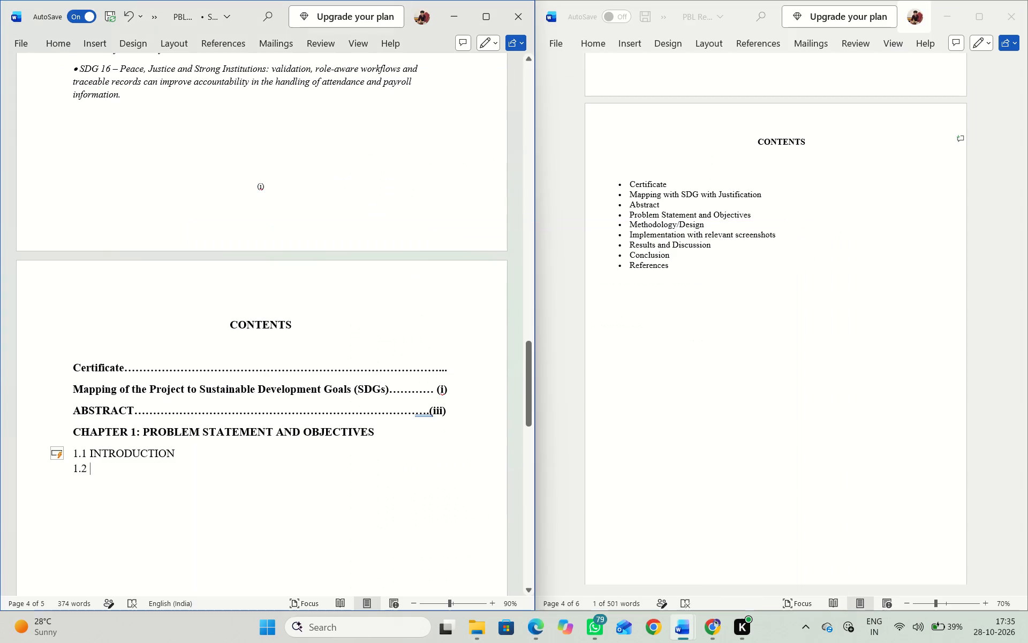
{"action": "key", "text": "ctrl+v"}
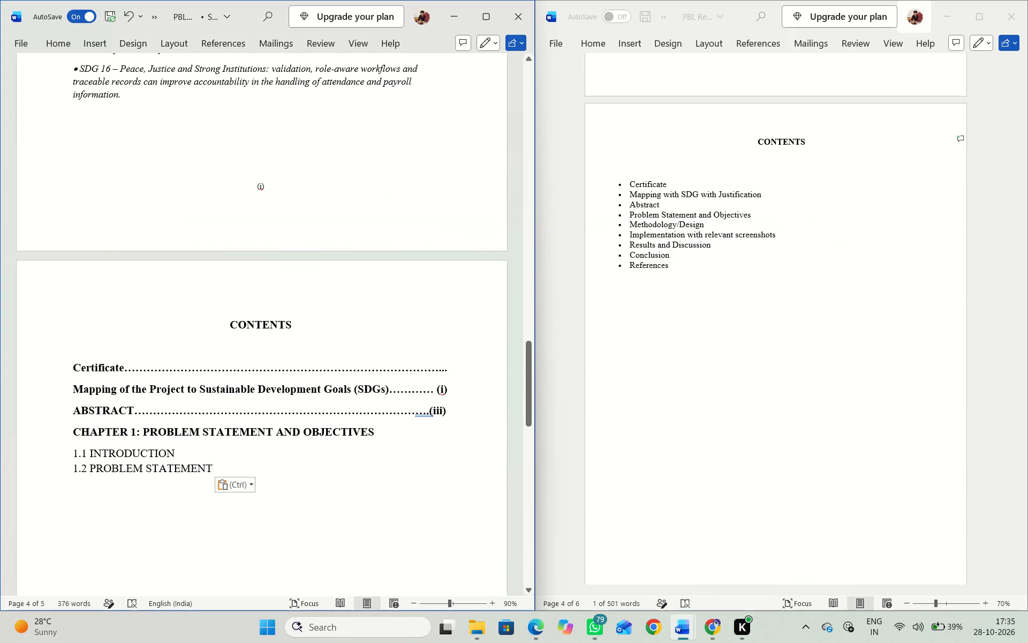
Add a 1.3 line in Word with "OBJECTIVES" copied from the reference PDF's contents page in Edge.
{"action": "key", "text": "Return"}
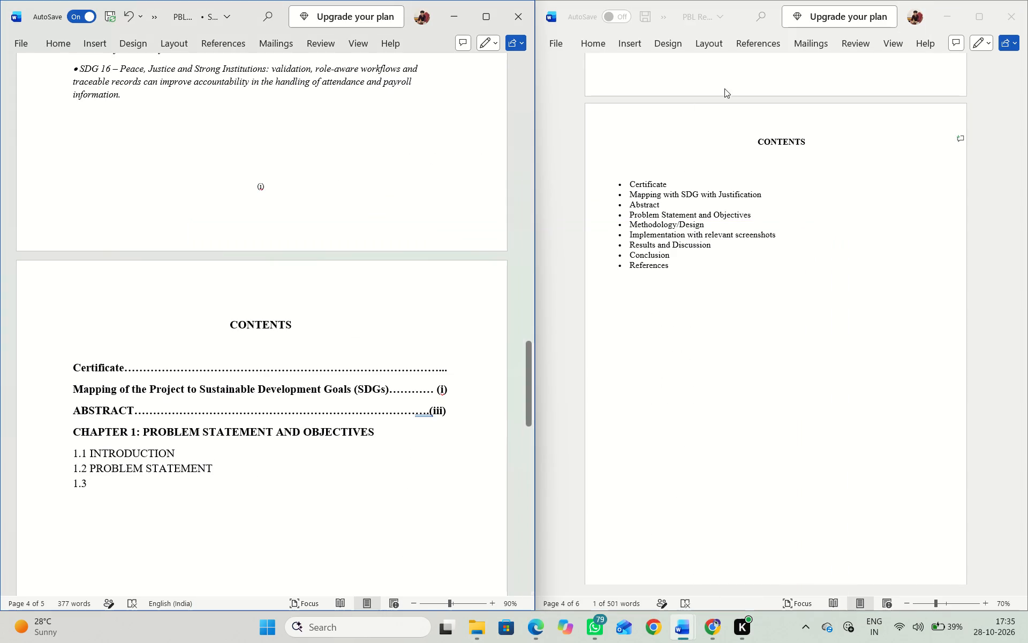
{"action": "left_click", "coordinate": [535, 620]}
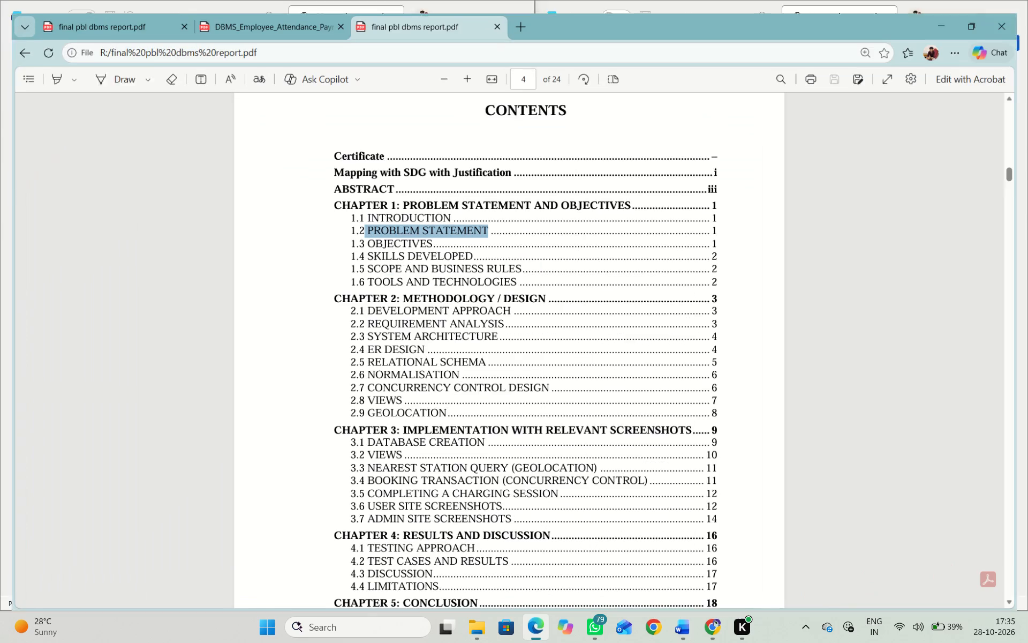
{"action": "left_click_drag", "start_coordinate": [364, 238], "coordinate": [416, 236]}
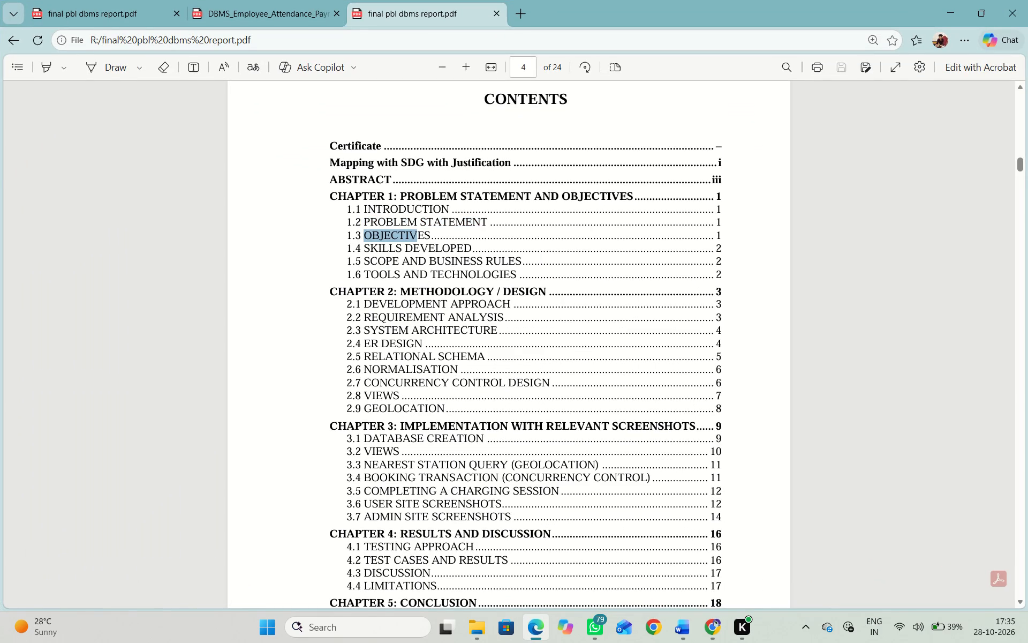
{"action": "left_click_drag", "start_coordinate": [416, 236], "coordinate": [428, 236]}
{"action": "key", "text": "ctrl+c"}
{"action": "left_click", "coordinate": [961, 0]}
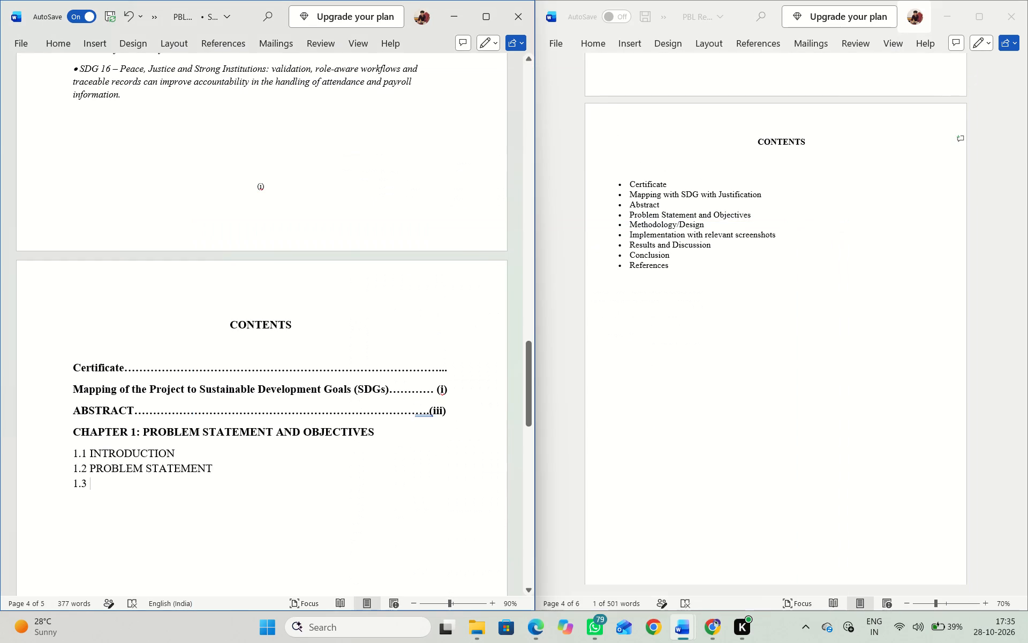
{"action": "key", "text": "ctrl+v"}
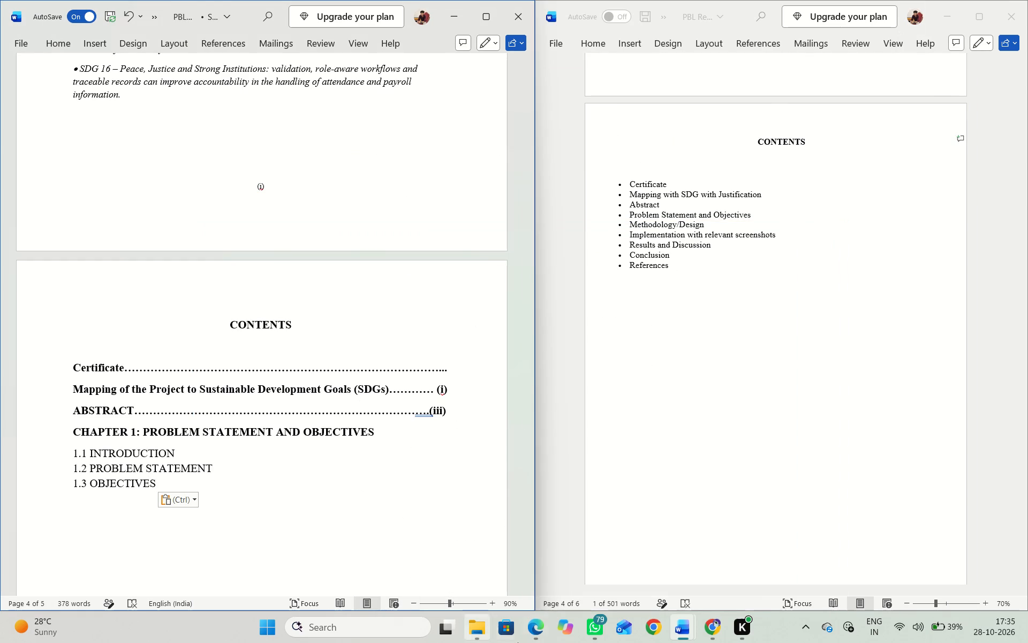
Copy "SKILLS DEVELOPED" from the reference PDF in Edge and paste it as entry 1.4 on a new line in Word.
{"action": "left_click", "coordinate": [548, 637]}
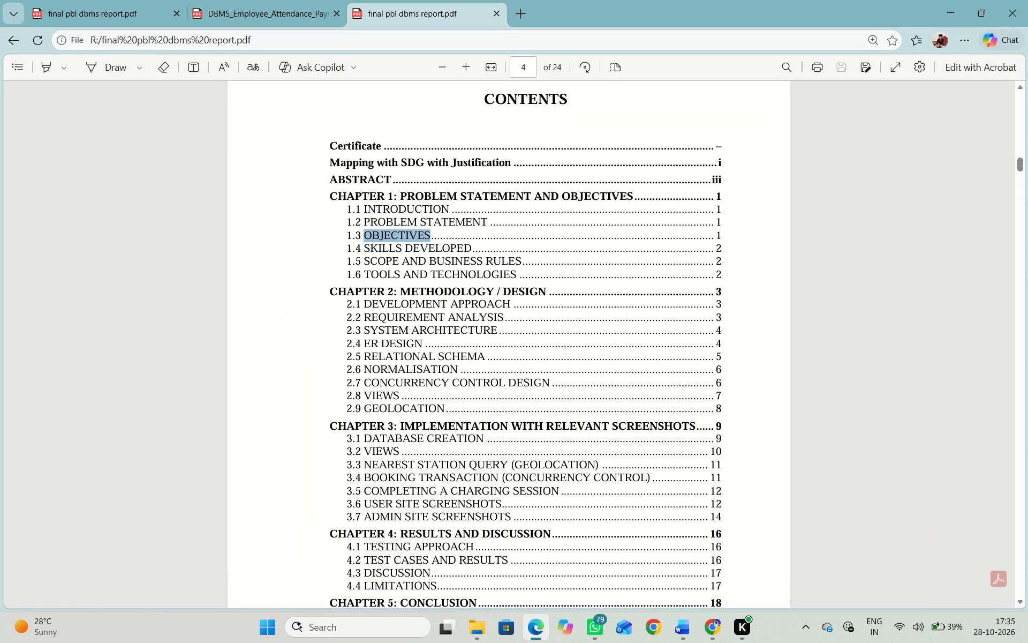
{"action": "left_click_drag", "start_coordinate": [365, 249], "coordinate": [457, 249]}
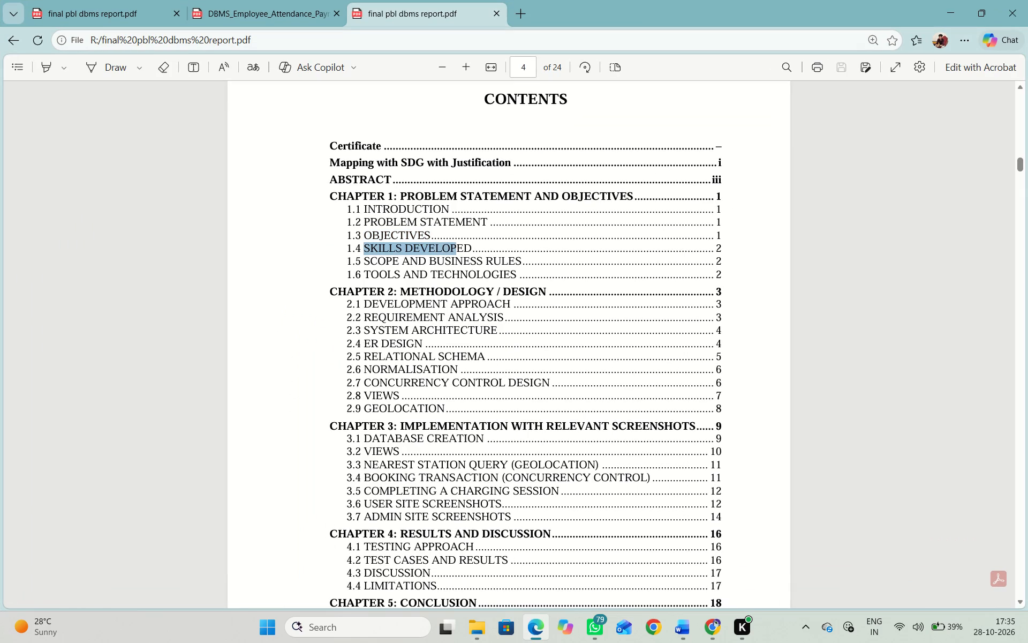
{"action": "left_click_drag", "start_coordinate": [457, 249], "coordinate": [465, 249]}
{"action": "key", "text": "ctrl+c"}
{"action": "left_click", "coordinate": [955, 6]}
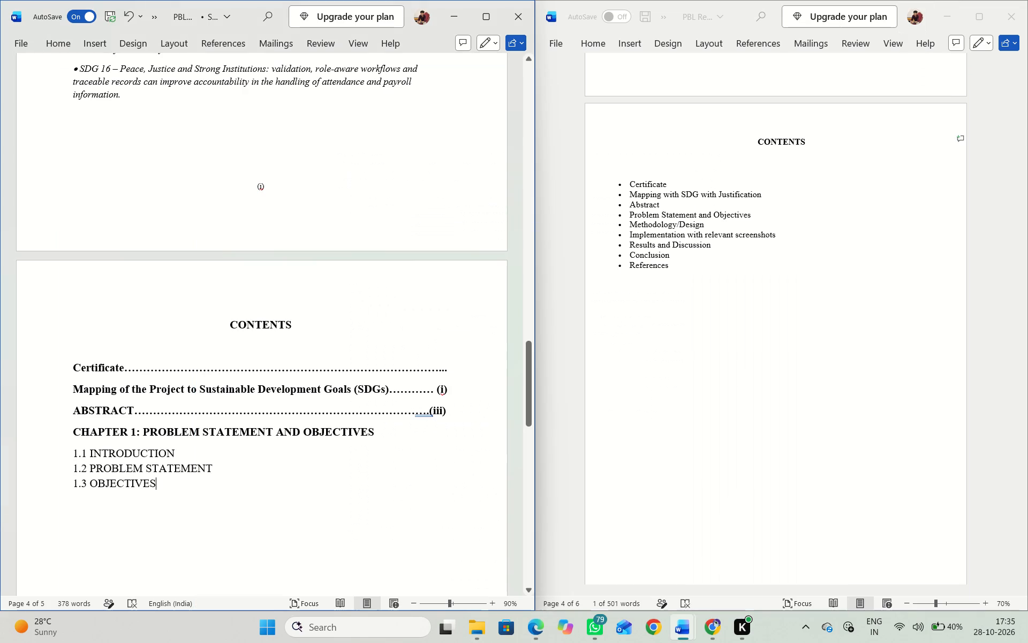
{"action": "key", "text": "Return"}
{"action": "key", "text": "ctrl+v"}
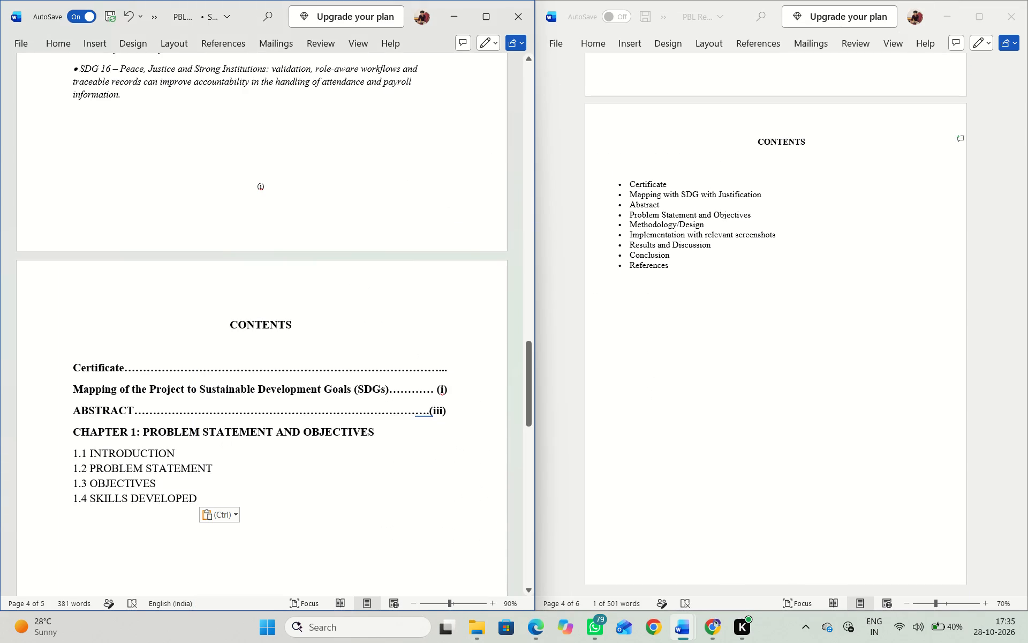
Add a 1.5 line in Word with "SCOPE AND BUSINESS RULES" copied from the reference PDF in Edge.
{"action": "key", "text": "Return"}
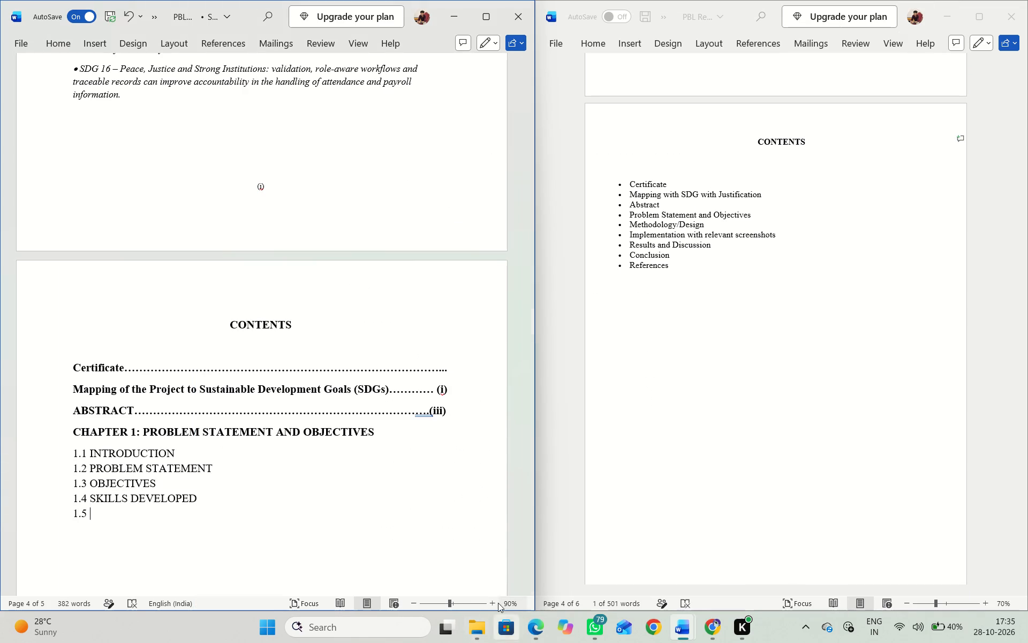
{"action": "left_click", "coordinate": [528, 630]}
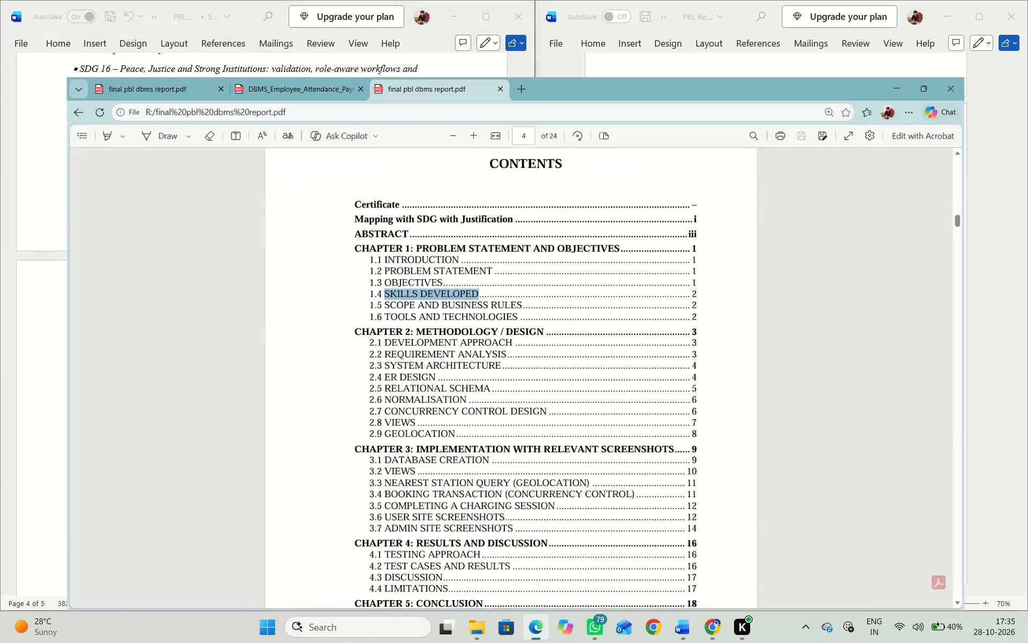
{"action": "left_click_drag", "start_coordinate": [365, 259], "coordinate": [518, 255]}
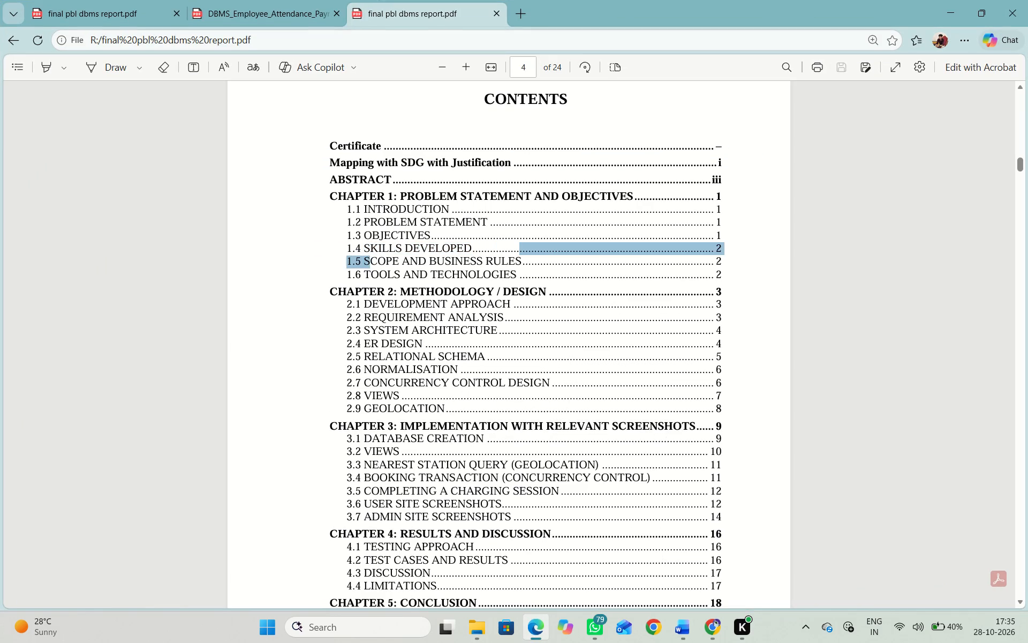
{"action": "left_click_drag", "start_coordinate": [518, 255], "coordinate": [520, 262]}
{"action": "key", "text": "ctrl+c"}
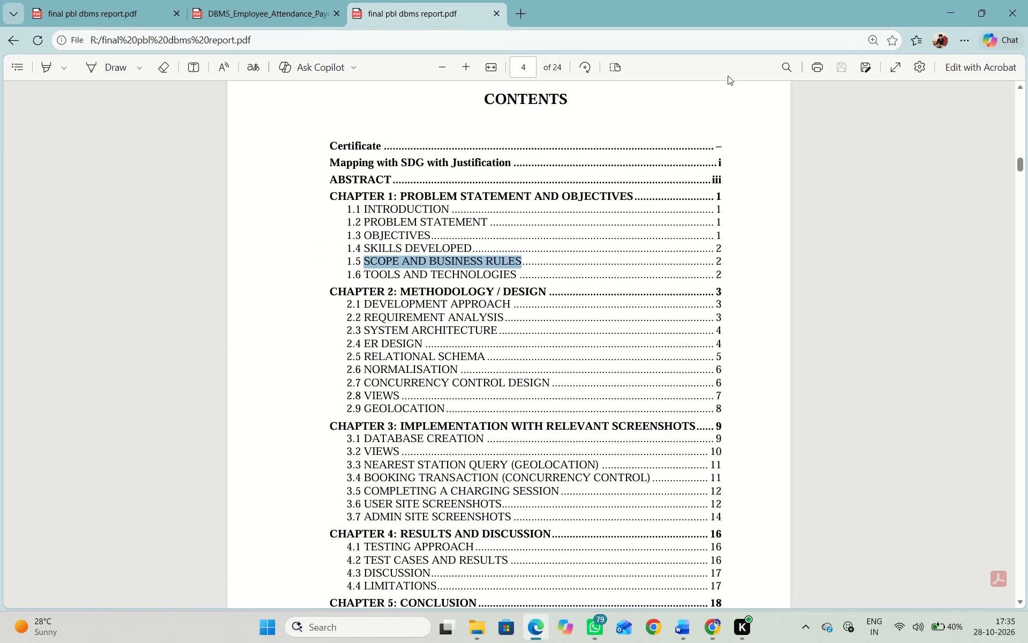
{"action": "left_click", "coordinate": [956, 5]}
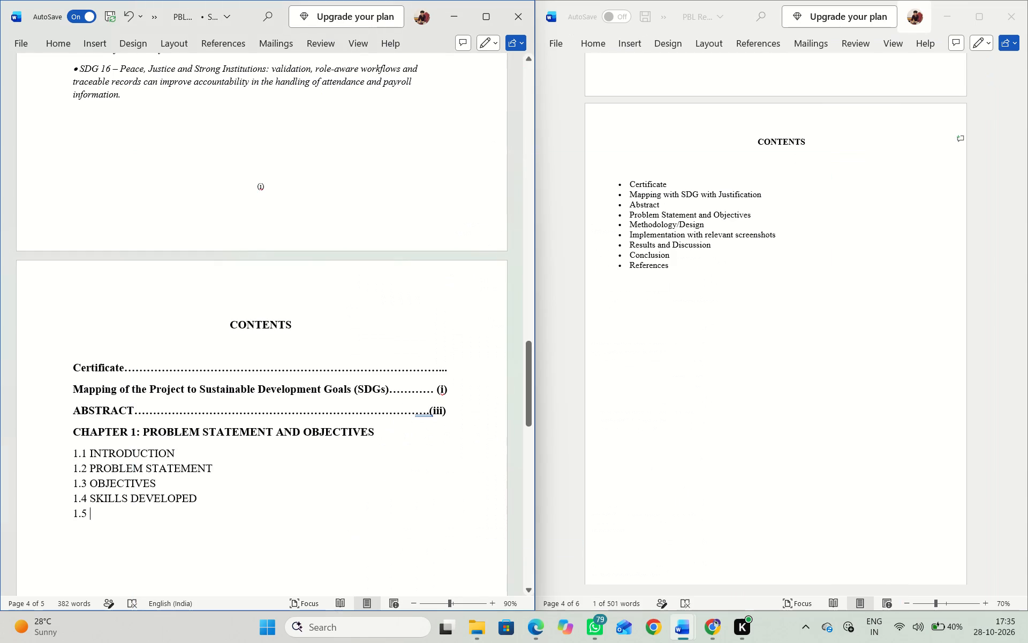
{"action": "key", "text": "ctrl+v"}
Add a 1.6 line in Word with "TOOLS AND TECHNOLOGIES" copied from the final pbl dbms report PDF in Edge.
{"action": "key", "text": "Return"}
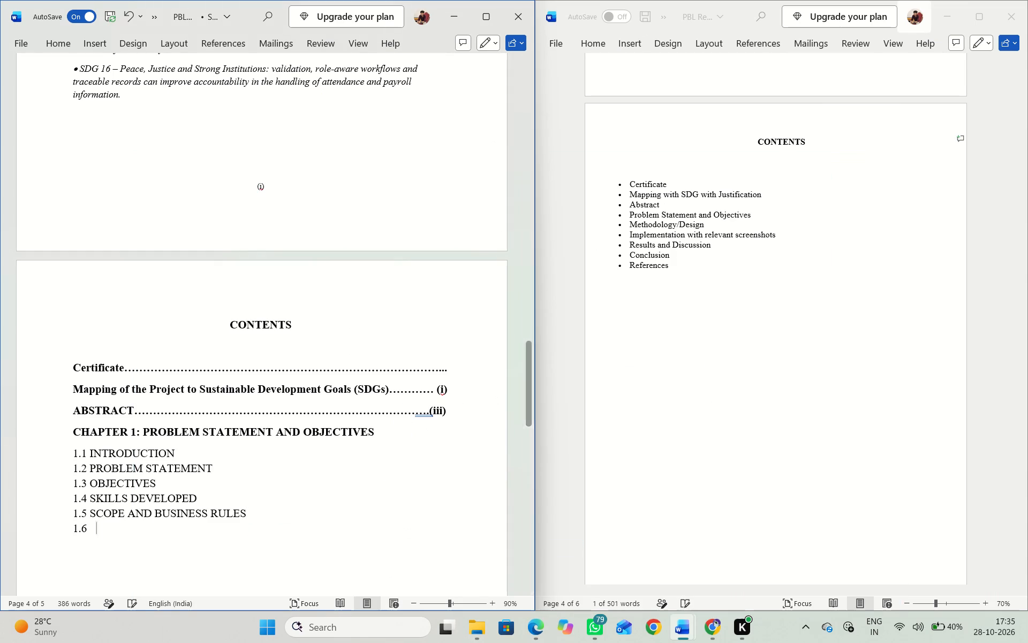
{"action": "left_click", "coordinate": [951, 14]}
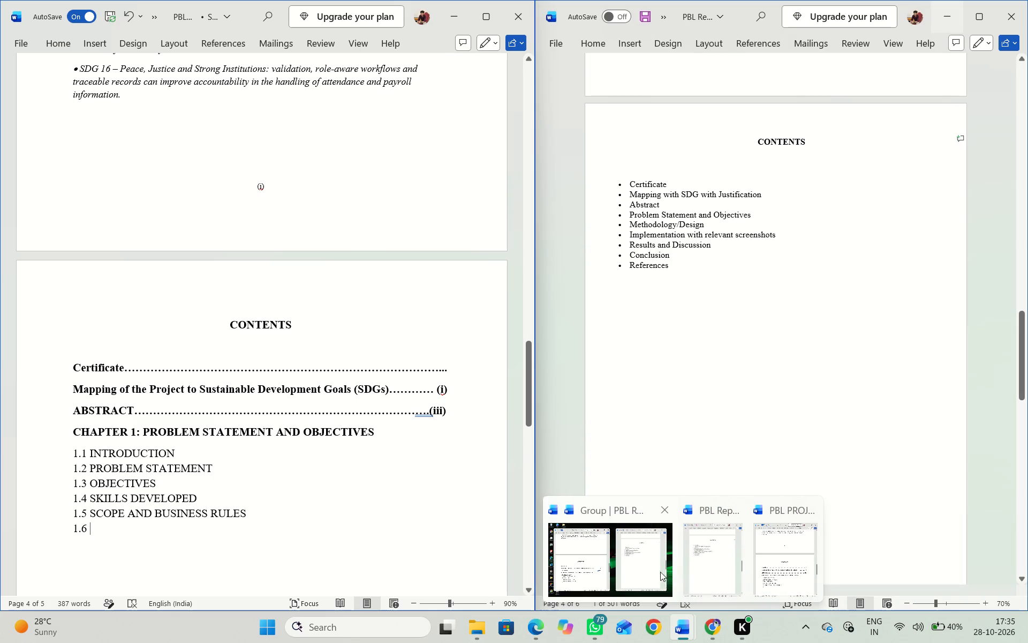
{"action": "left_click", "coordinate": [638, 559]}
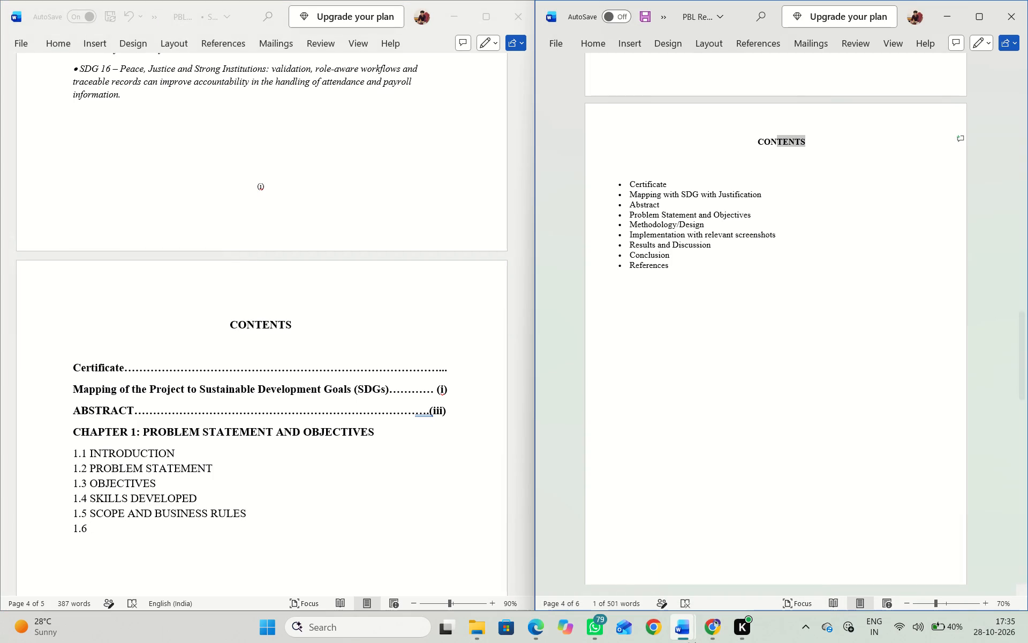
{"action": "left_click", "coordinate": [536, 632]}
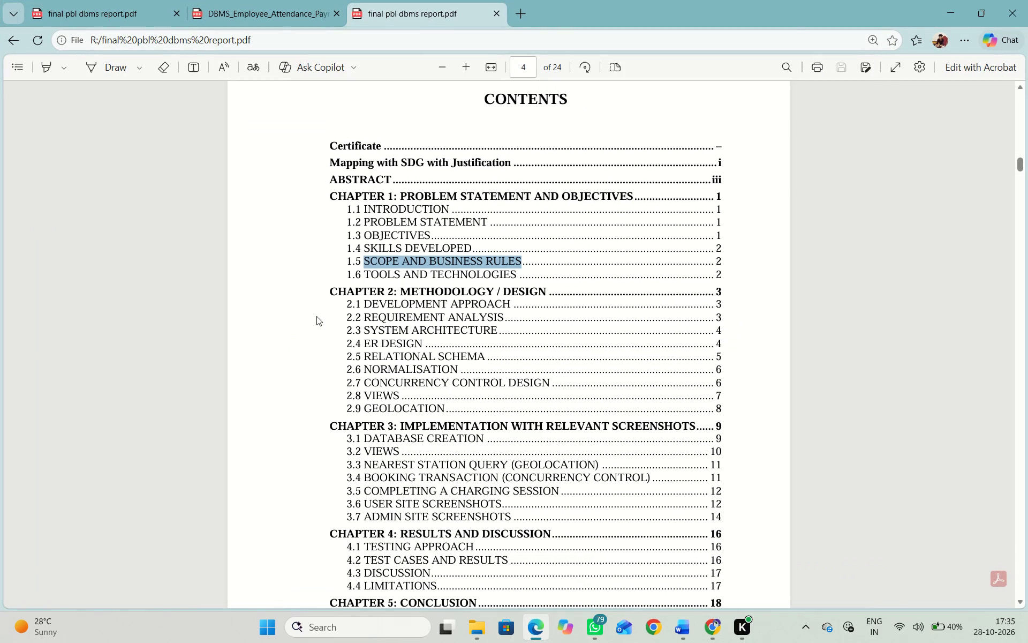
{"action": "left_click_drag", "start_coordinate": [365, 272], "coordinate": [372, 273]}
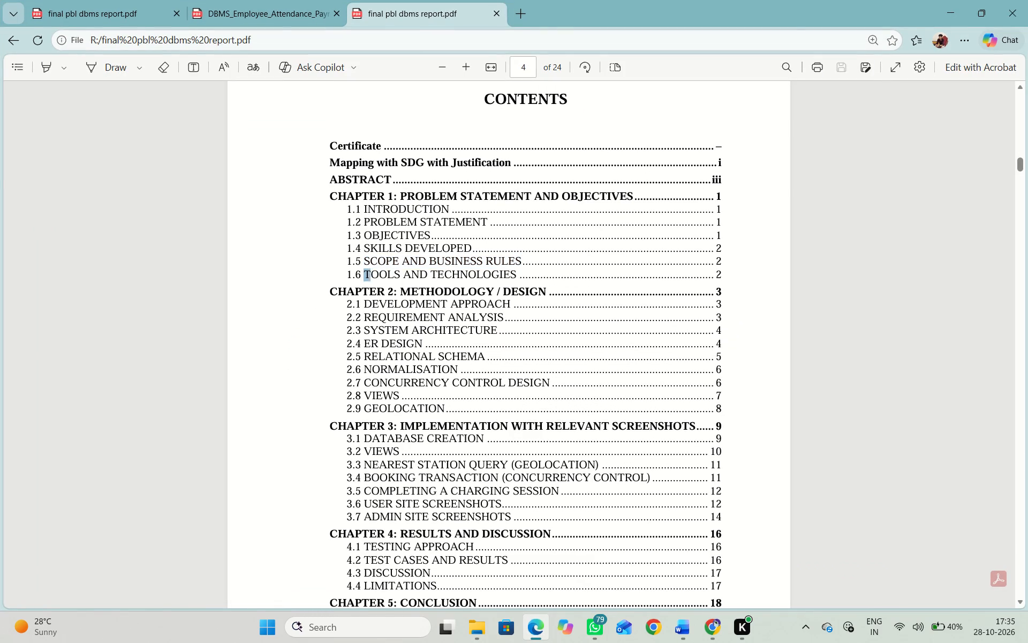
{"action": "left_click_drag", "start_coordinate": [372, 273], "coordinate": [512, 275]}
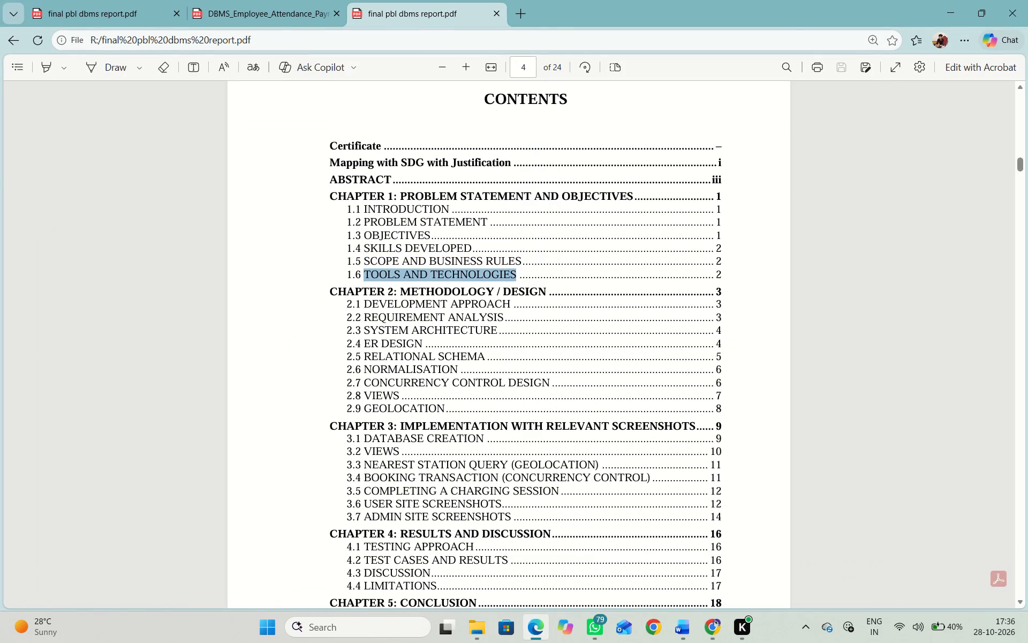
{"action": "key", "text": "ctrl+c"}
{"action": "left_click", "coordinate": [938, 5]}
{"action": "left_click", "coordinate": [94, 528]}
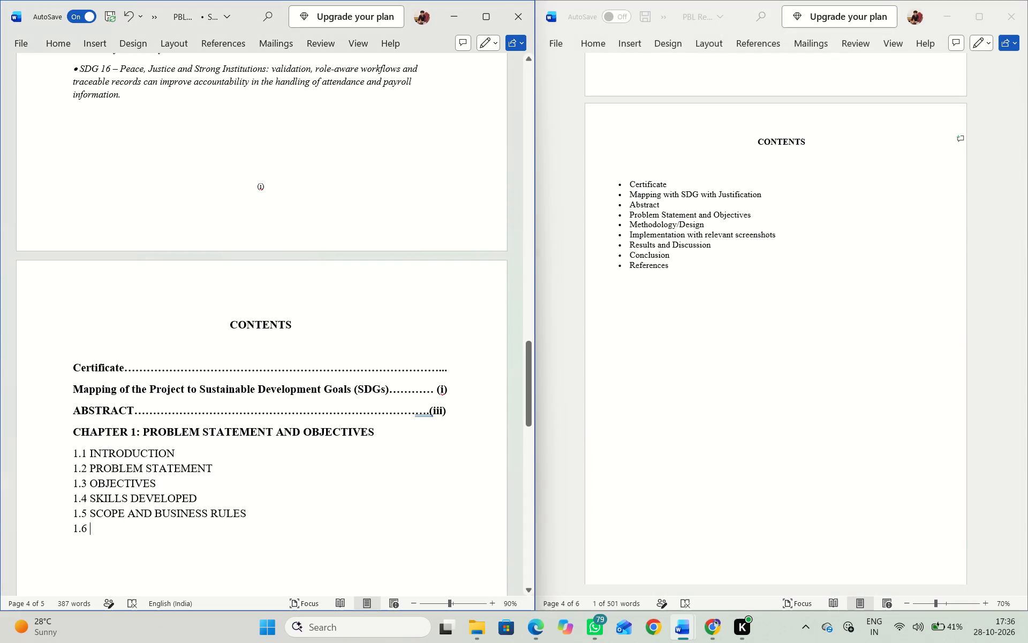
{"action": "key", "text": "ctrl+v"}
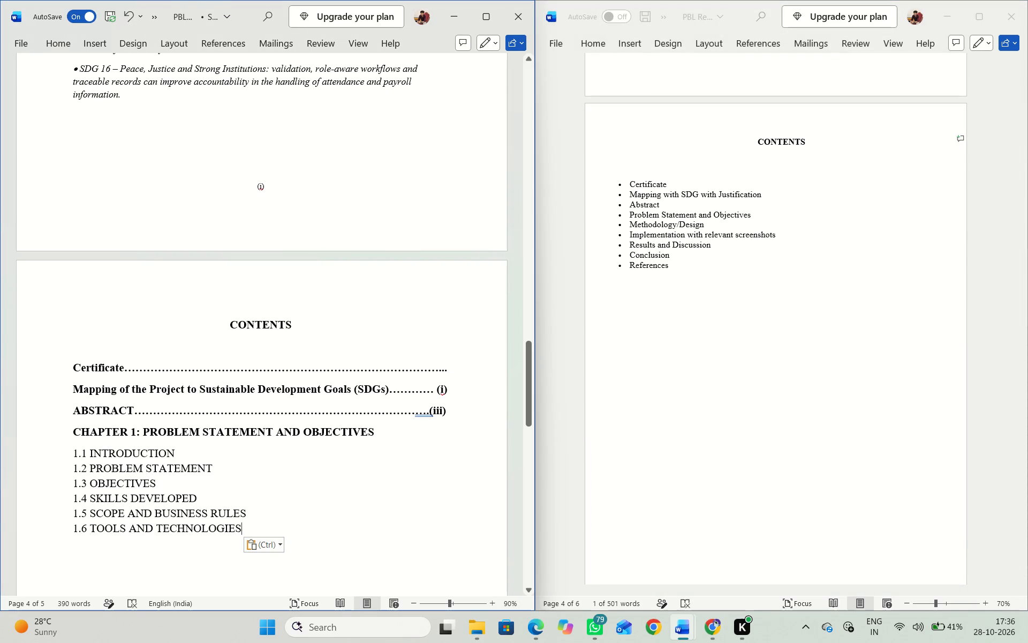
Start an unnumbered line below entry 1.6 in Word and copy "CHAPTER 2: METHODOLOGY / DESIGN" from the final pbl dbms report PDF in Edge.
{"action": "key", "text": "Return"}
{"action": "key", "text": "BackSpace"}
{"action": "key", "text": "BackSpace"}
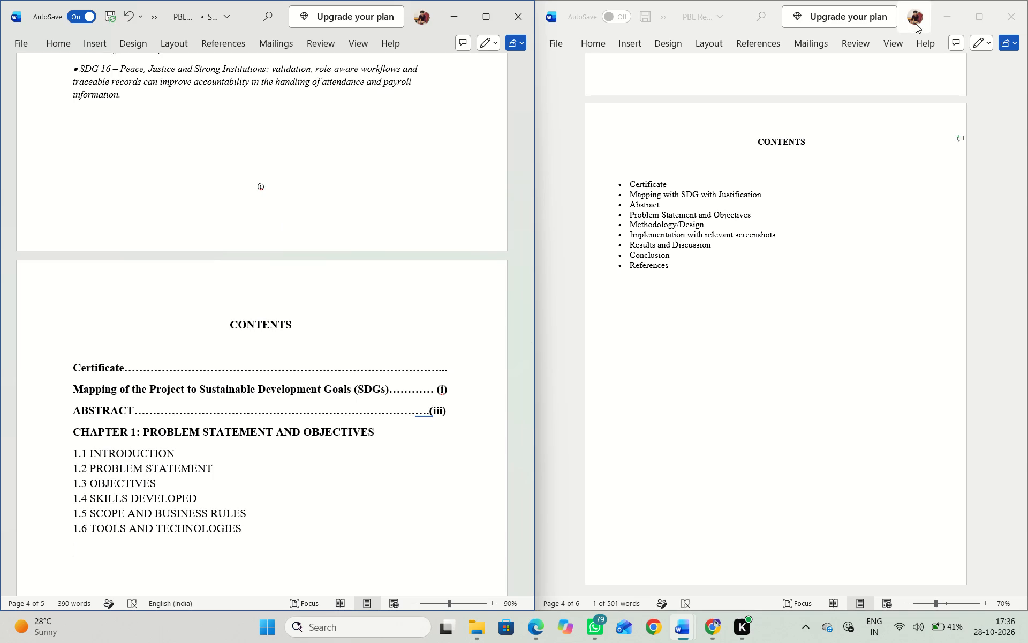
{"action": "left_click", "coordinate": [530, 638]}
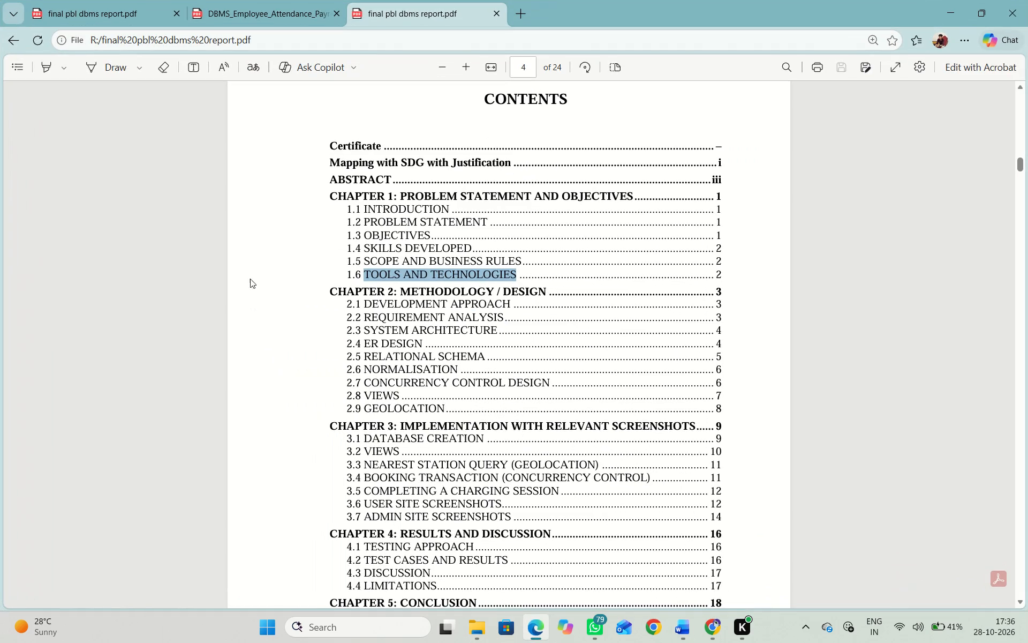
{"action": "left_click_drag", "start_coordinate": [327, 294], "coordinate": [535, 287]}
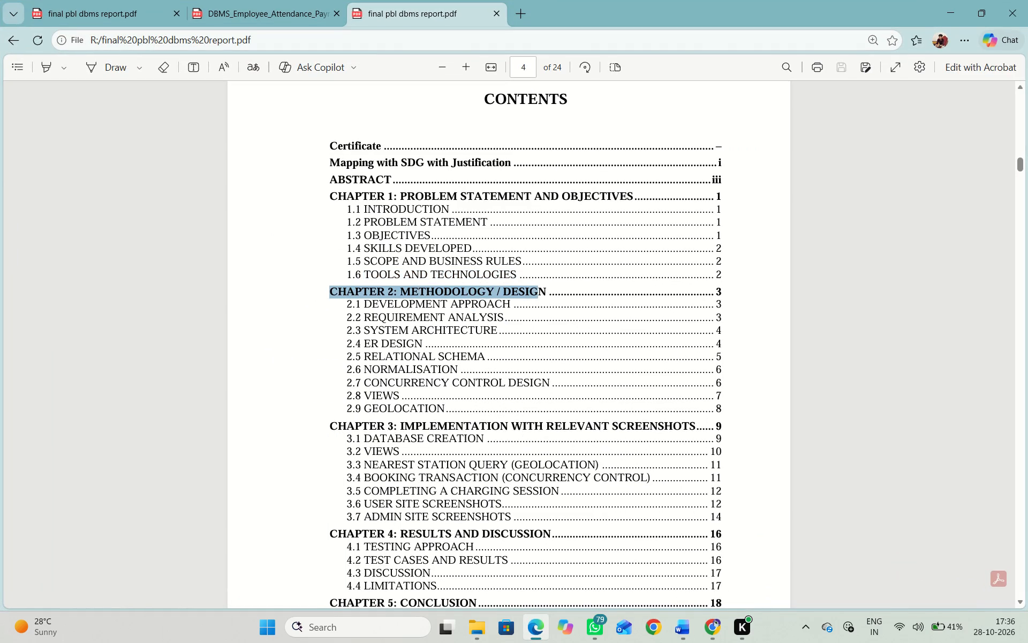
{"action": "left_click_drag", "start_coordinate": [535, 287], "coordinate": [542, 287]}
{"action": "key", "text": "ctrl+c"}
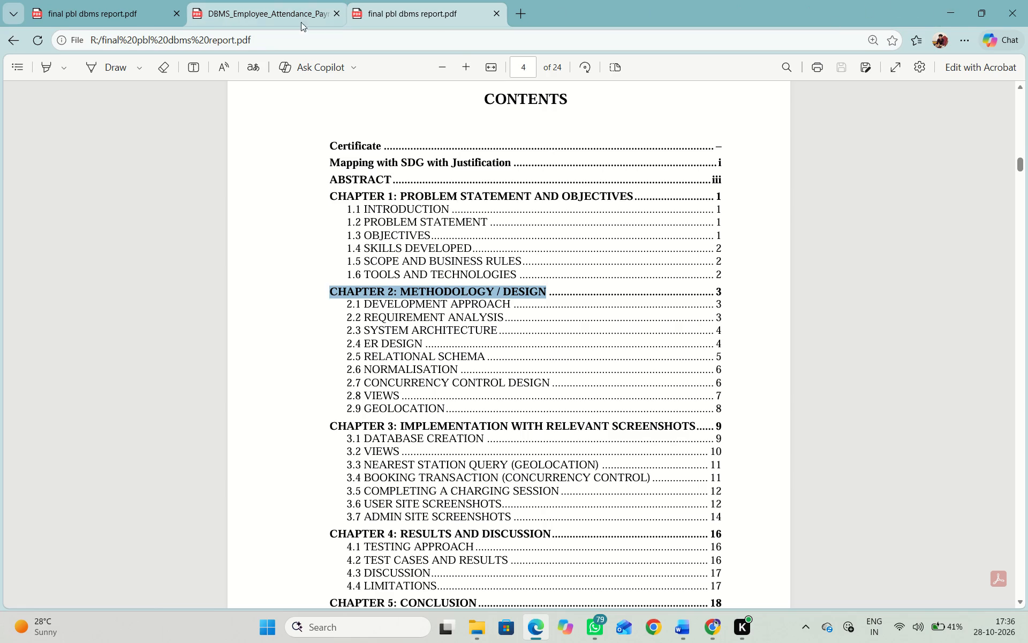
Compare the contents pages of the Employee Attendance Payroll reference PDF and the final pbl dbms report, and return to Word.
{"action": "left_click", "coordinate": [275, 1]}
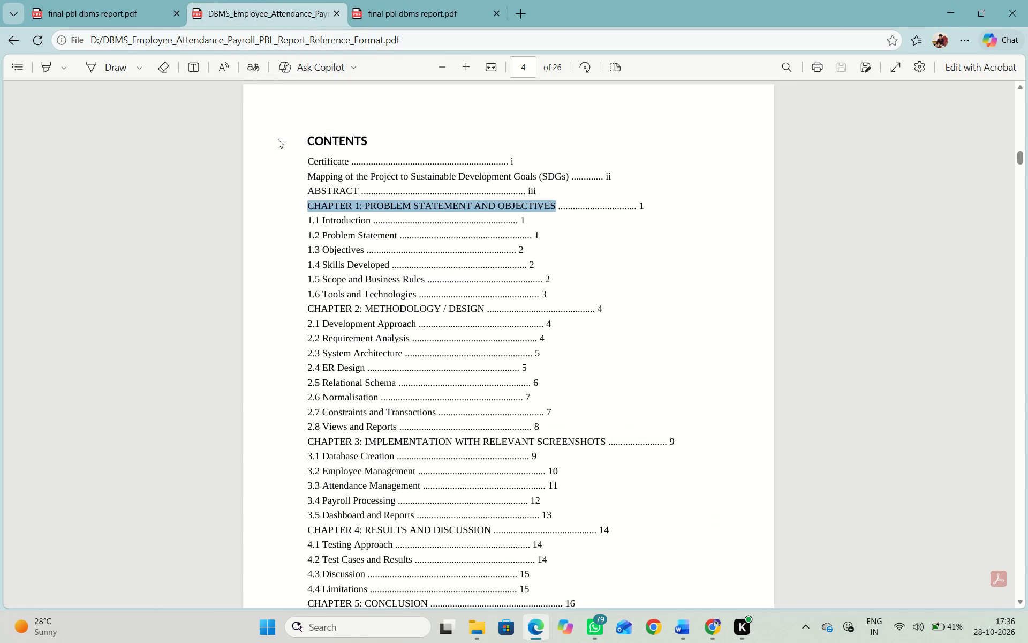
{"action": "left_click", "coordinate": [424, 15]}
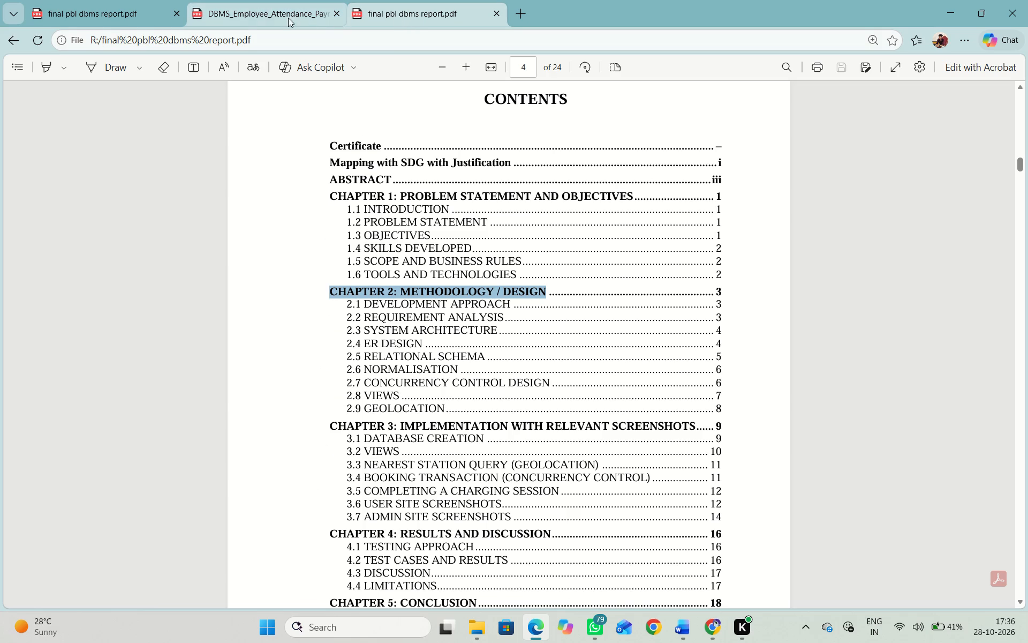
{"action": "left_click", "coordinate": [247, 8]}
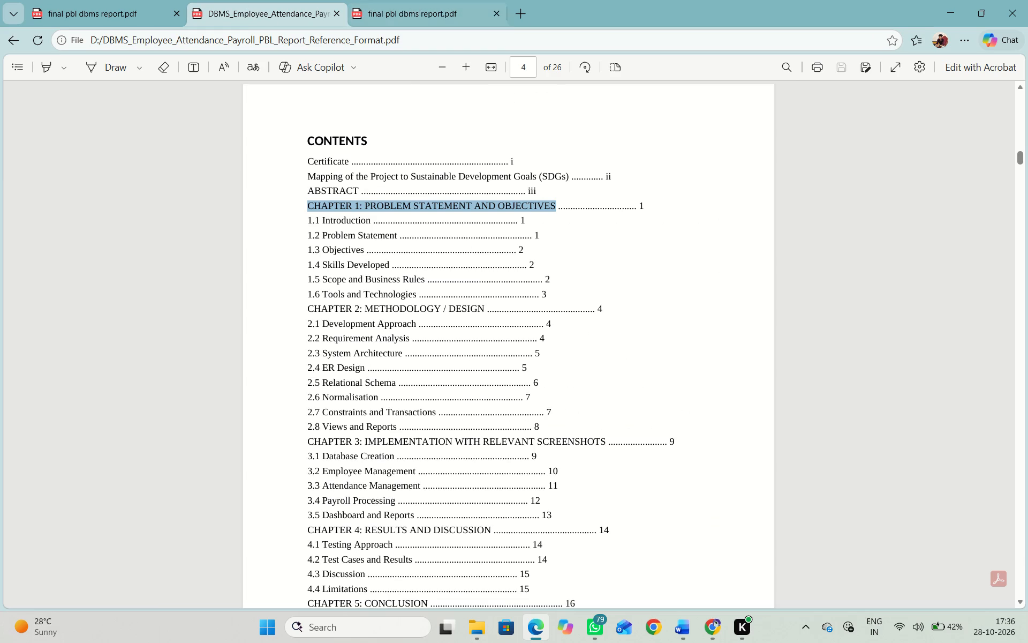
{"action": "left_click", "coordinate": [950, 4]}
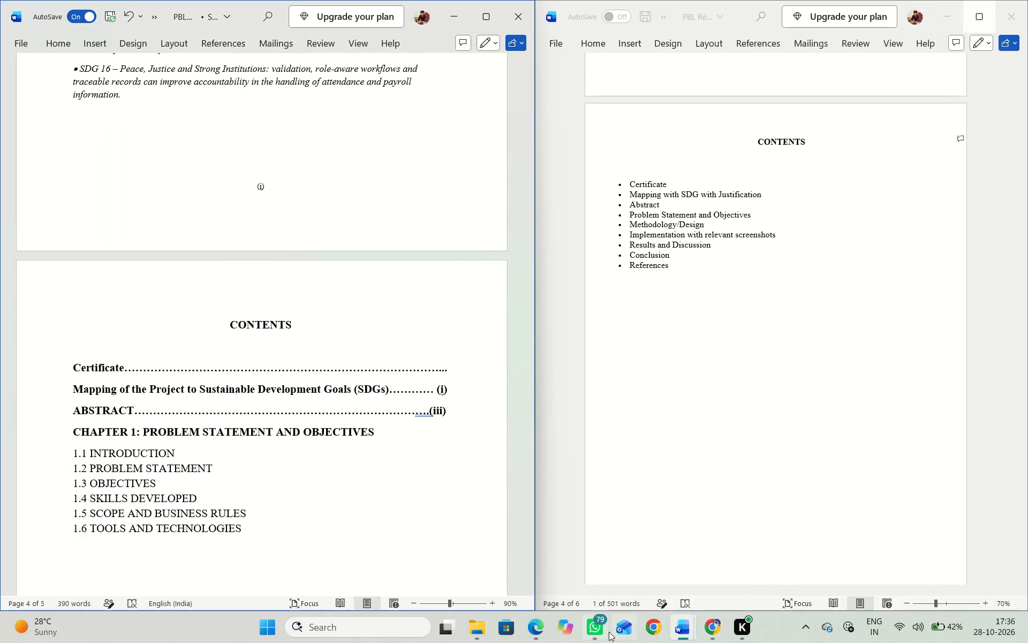
Examine the Chapter 1 section headings and their pages in the Employee Attendance Payroll reference PDF in Edge, and return to Word.
{"action": "left_click", "coordinate": [522, 634]}
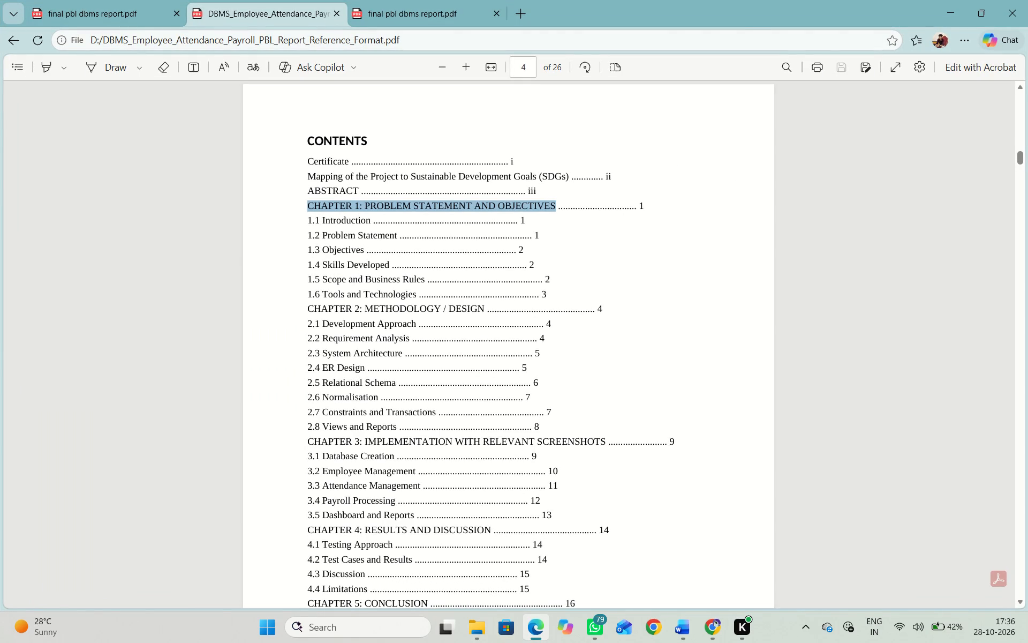
{"action": "scroll", "coordinate": [347, 227], "scroll_direction": "down", "scroll_amount": 16}
{"action": "scroll", "coordinate": [346, 219], "scroll_direction": "down", "scroll_amount": 6}
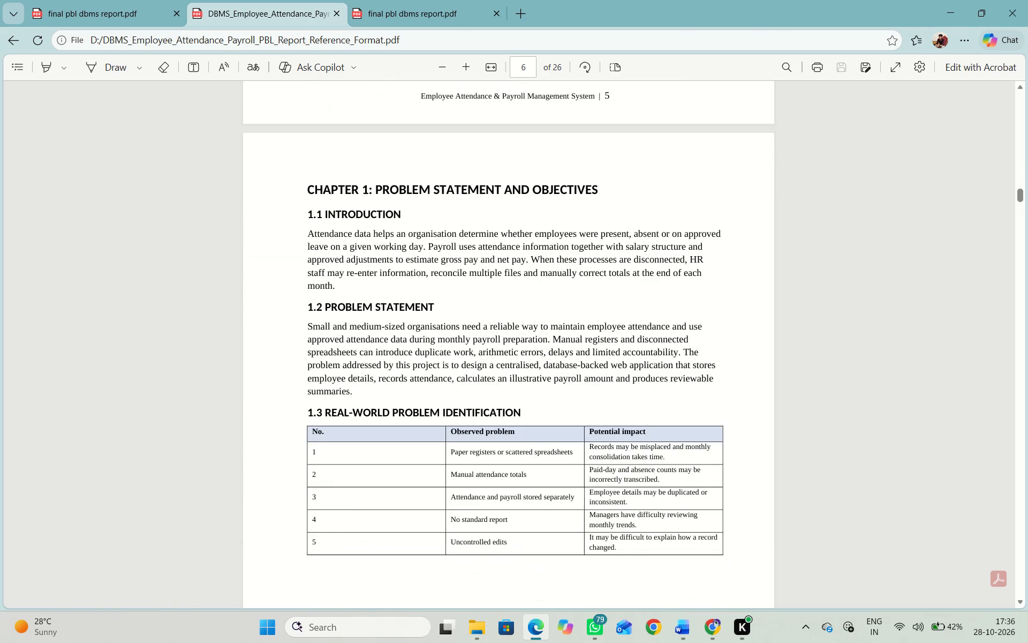
{"action": "scroll", "coordinate": [346, 218], "scroll_direction": "down", "scroll_amount": 5}
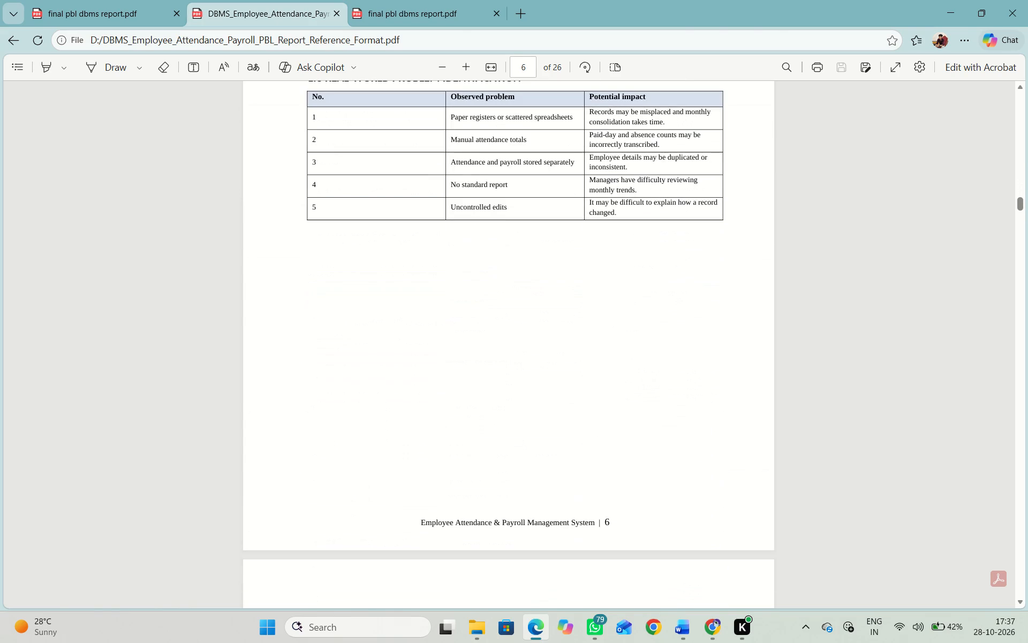
{"action": "scroll", "coordinate": [345, 214], "scroll_direction": "down", "scroll_amount": 7}
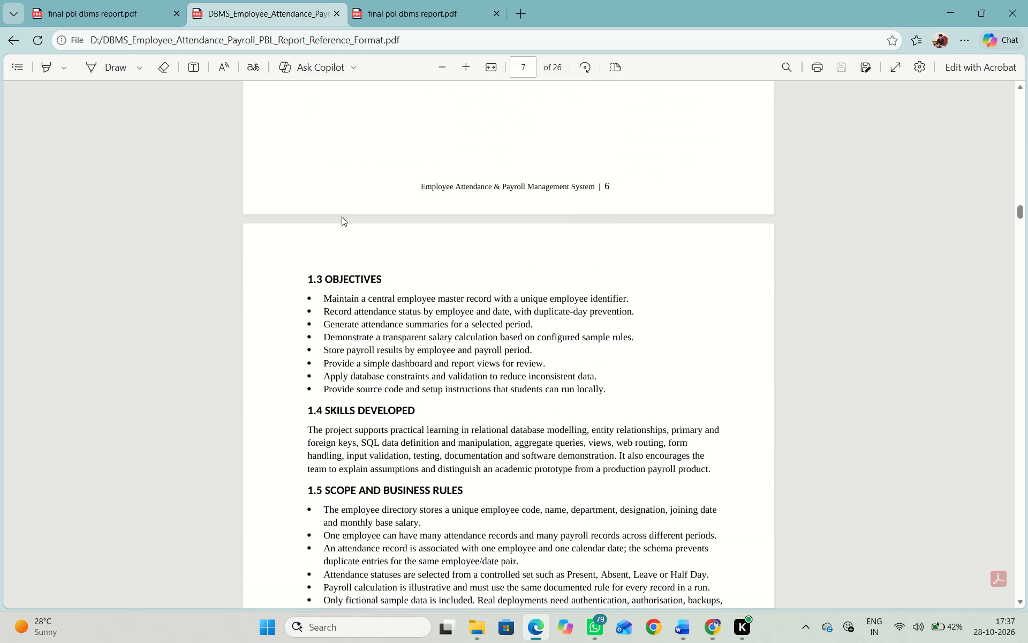
{"action": "scroll", "coordinate": [342, 216], "scroll_direction": "down", "scroll_amount": 1}
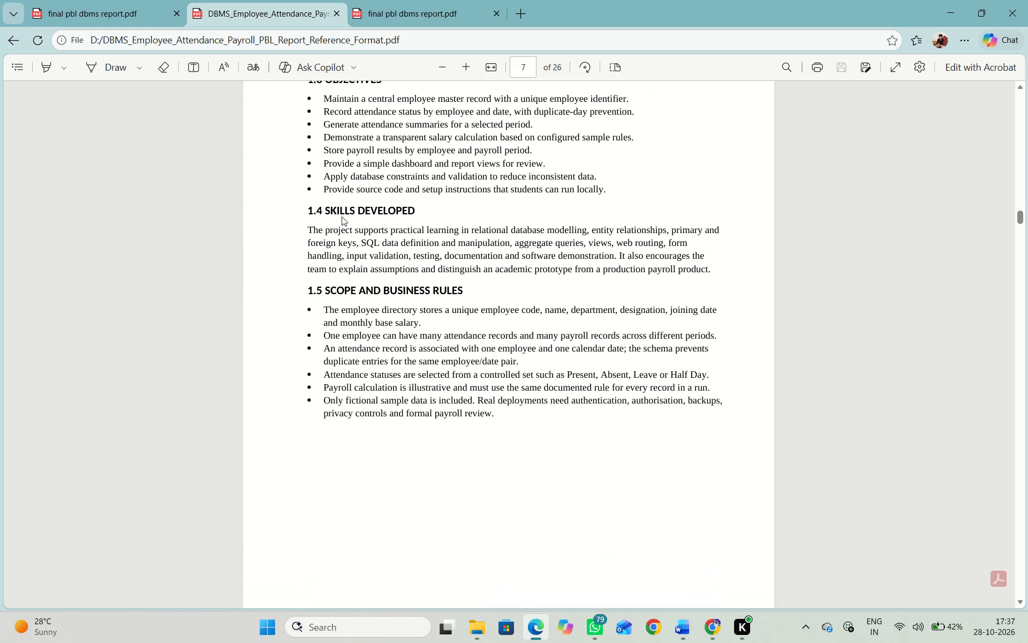
{"action": "scroll", "coordinate": [342, 216], "scroll_direction": "down", "scroll_amount": 9}
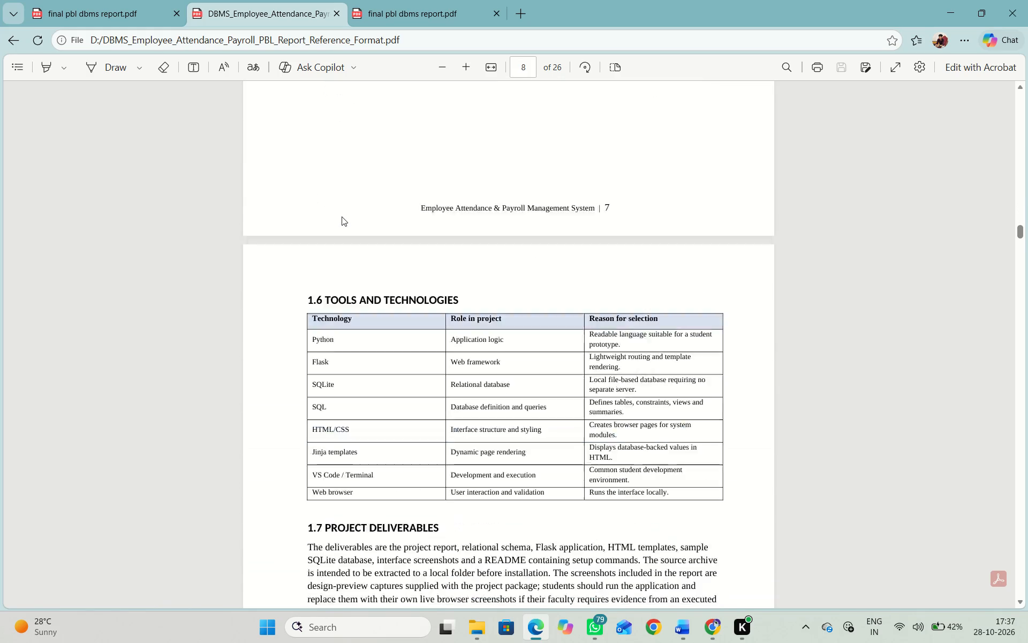
{"action": "scroll", "coordinate": [342, 216], "scroll_direction": "down", "scroll_amount": 1}
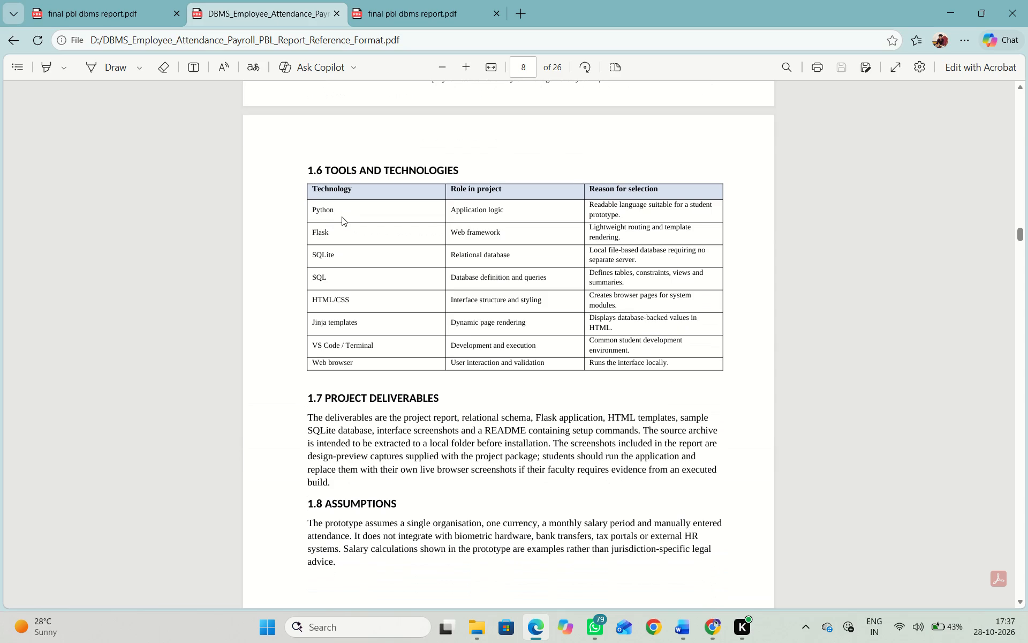
{"action": "scroll", "coordinate": [342, 216], "scroll_direction": "down", "scroll_amount": 2}
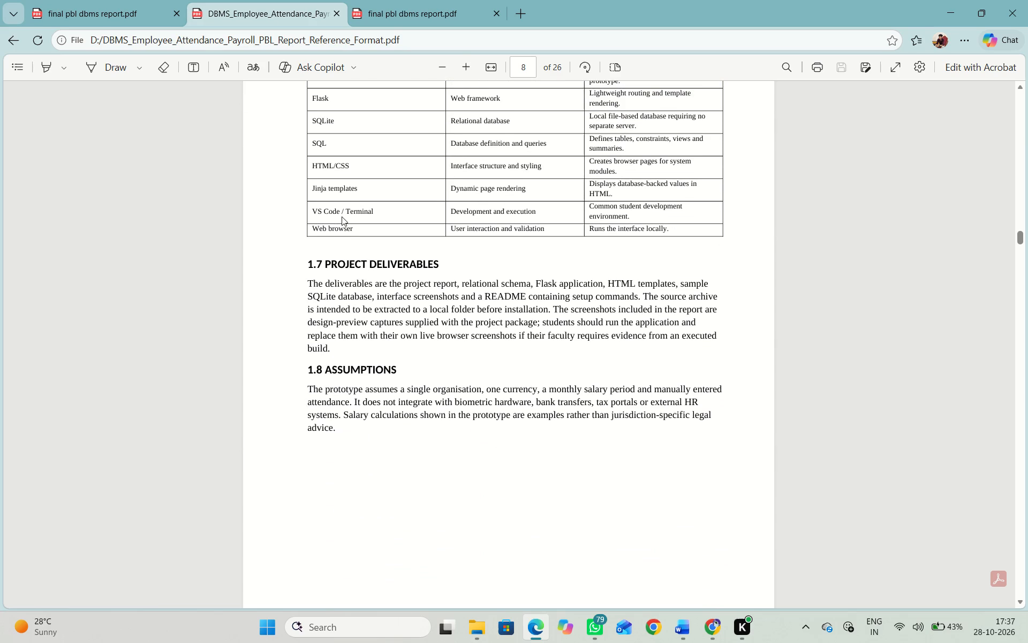
{"action": "scroll", "coordinate": [342, 216], "scroll_direction": "up", "scroll_amount": 1}
{"action": "scroll", "coordinate": [342, 216], "scroll_direction": "down", "scroll_amount": 5}
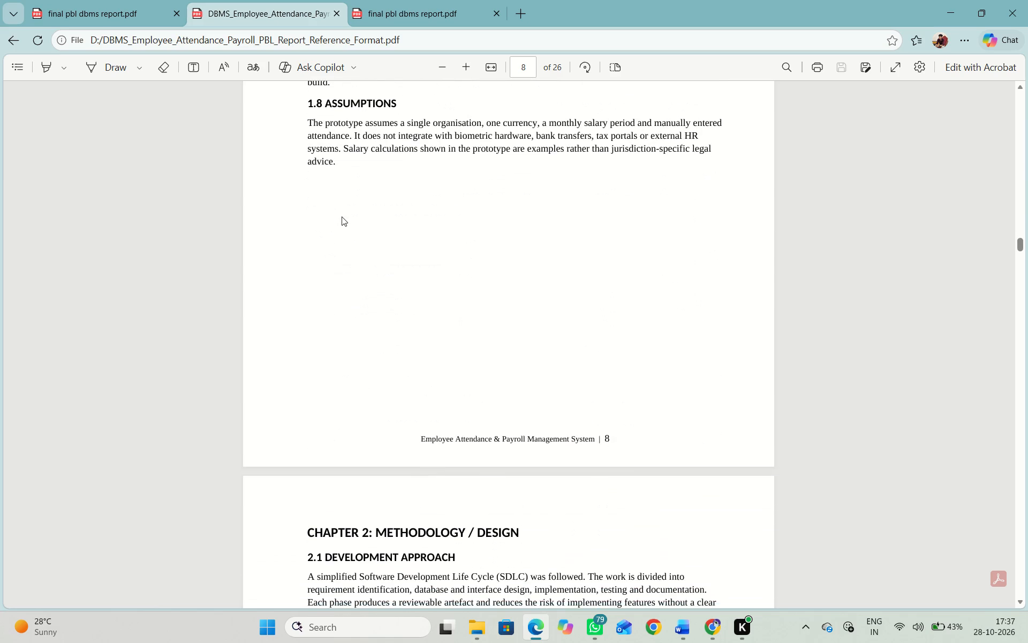
{"action": "scroll", "coordinate": [342, 216], "scroll_direction": "down", "scroll_amount": 5}
{"action": "scroll", "coordinate": [342, 216], "scroll_direction": "up", "scroll_amount": 8}
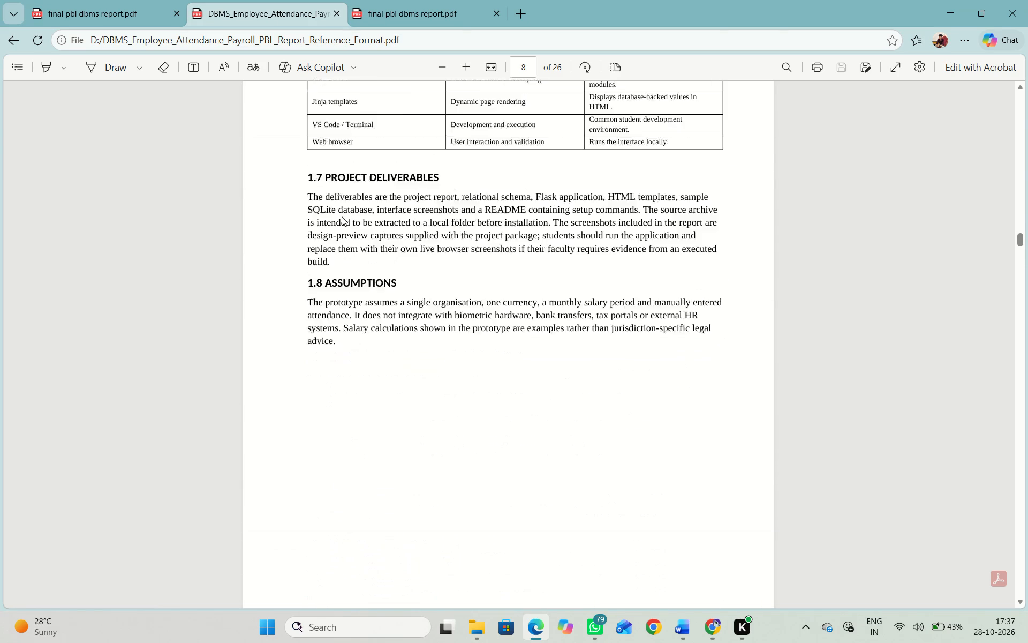
{"action": "left_click", "coordinate": [955, 0]}
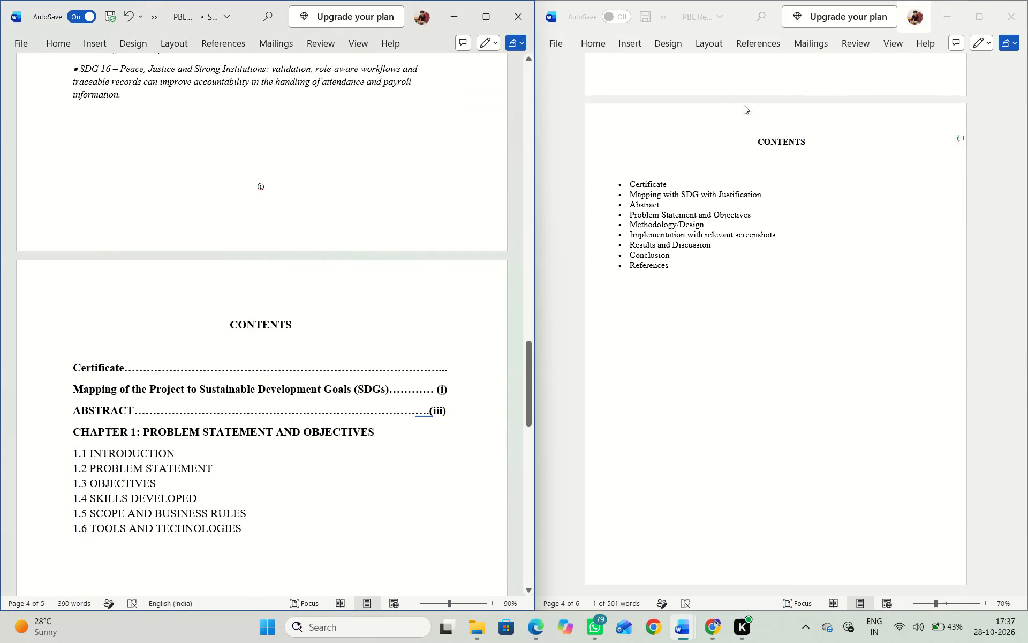
Examine the section headings and their pages from Chapter 1 through Chapter 3 in the Employee Attendance Payroll reference PDF in Edge.
{"action": "left_click", "coordinate": [541, 623]}
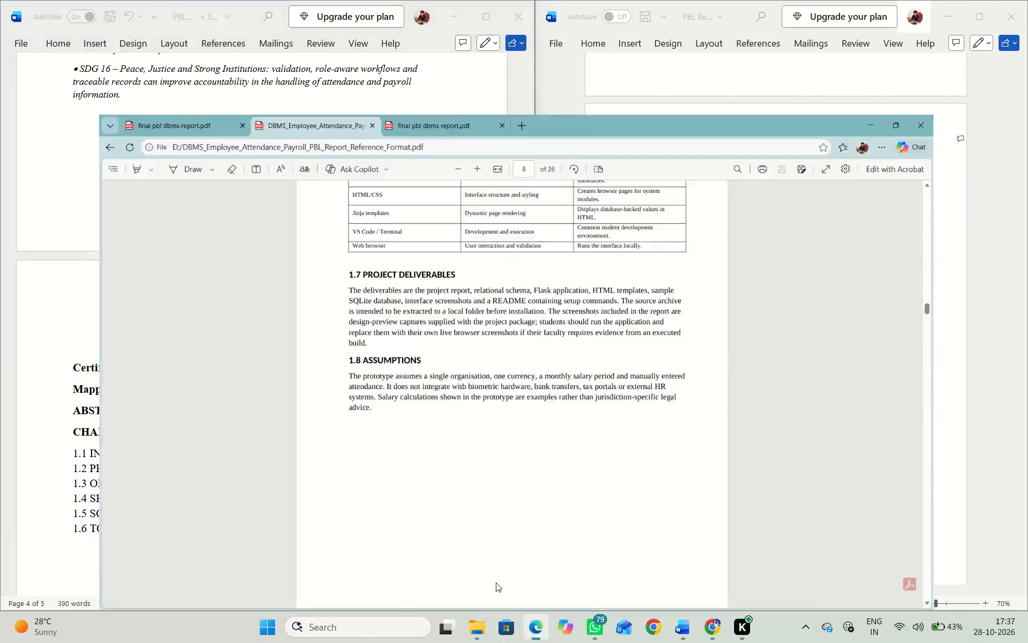
{"action": "scroll", "coordinate": [285, 301], "scroll_direction": "up", "scroll_amount": 17}
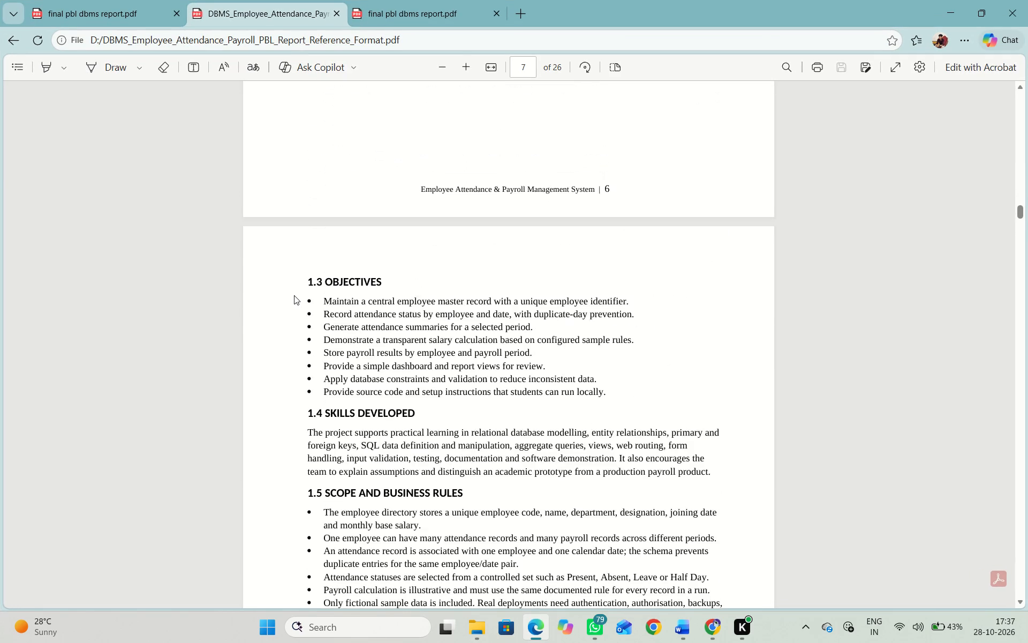
{"action": "scroll", "coordinate": [294, 295], "scroll_direction": "down", "scroll_amount": 3}
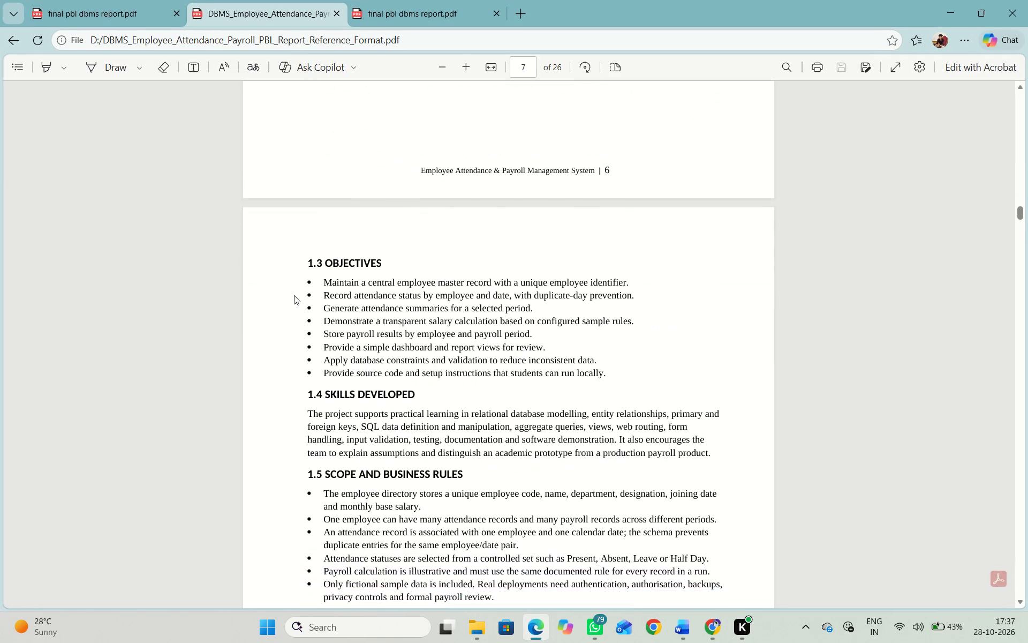
{"action": "scroll", "coordinate": [294, 295], "scroll_direction": "down", "scroll_amount": 11}
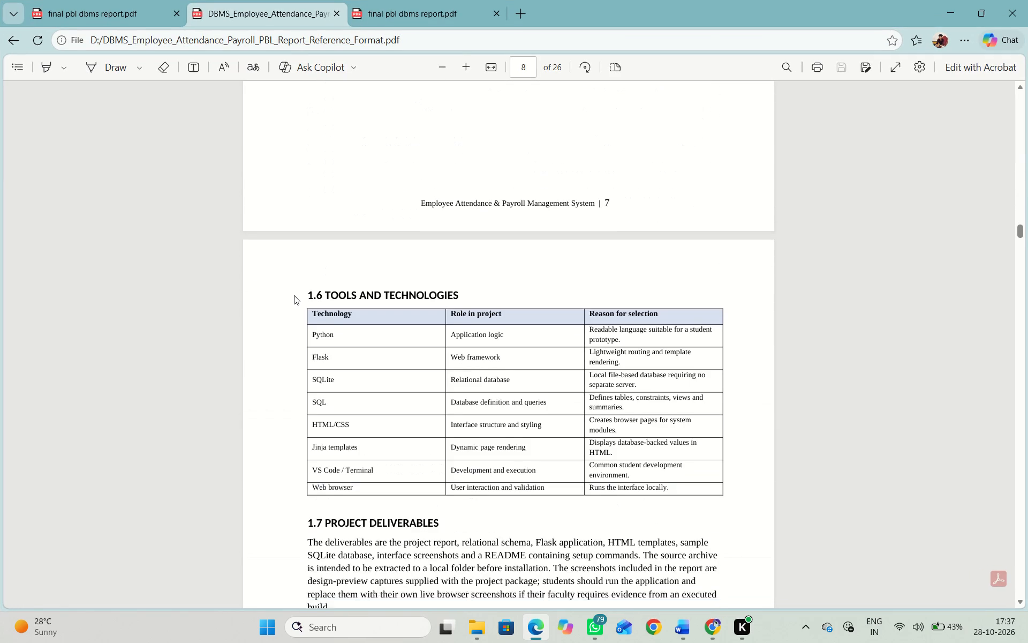
{"action": "scroll", "coordinate": [294, 295], "scroll_direction": "down", "scroll_amount": 3}
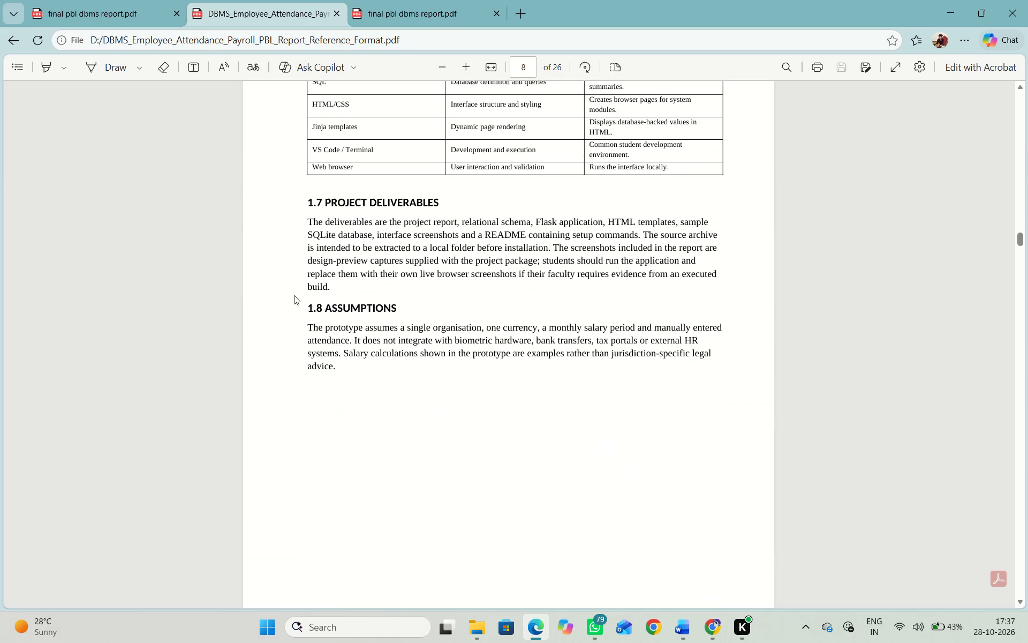
{"action": "scroll", "coordinate": [294, 295], "scroll_direction": "down", "scroll_amount": 10}
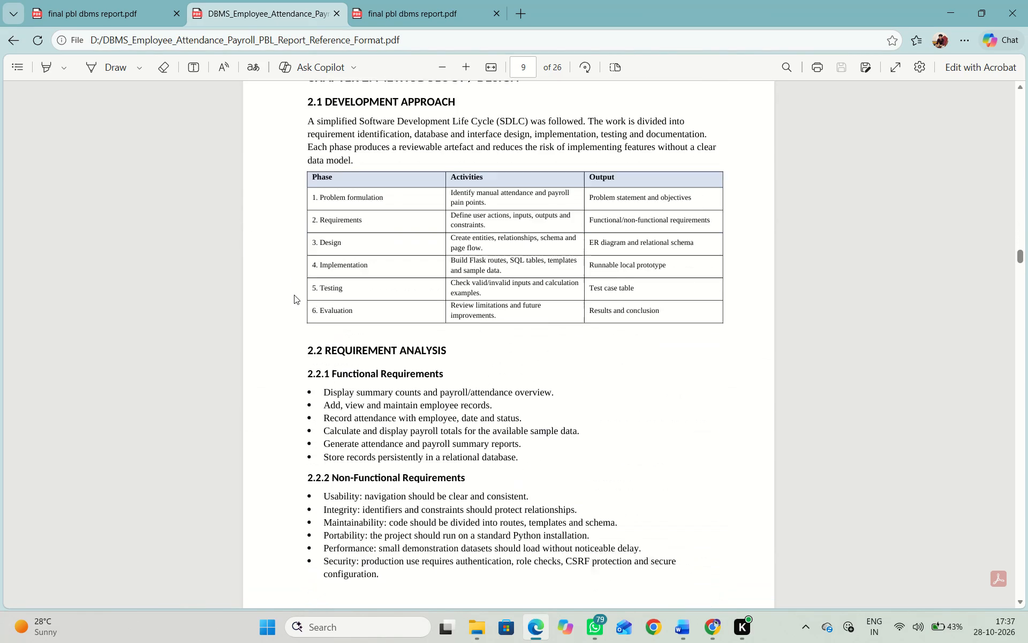
{"action": "scroll", "coordinate": [294, 295], "scroll_direction": "down", "scroll_amount": 9}
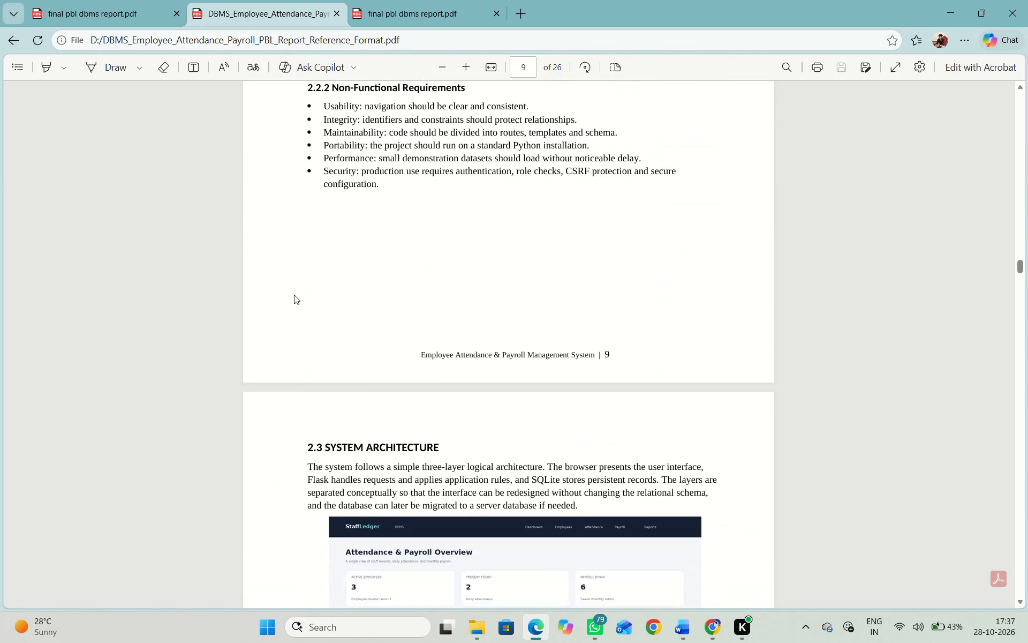
{"action": "scroll", "coordinate": [294, 295], "scroll_direction": "down", "scroll_amount": 10}
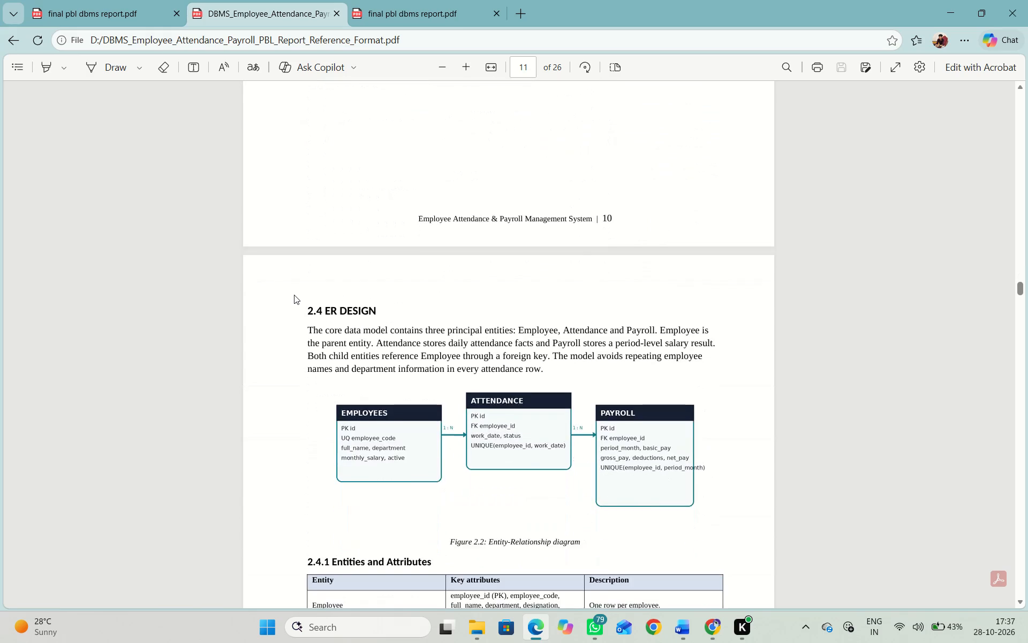
{"action": "scroll", "coordinate": [294, 295], "scroll_direction": "down", "scroll_amount": 14}
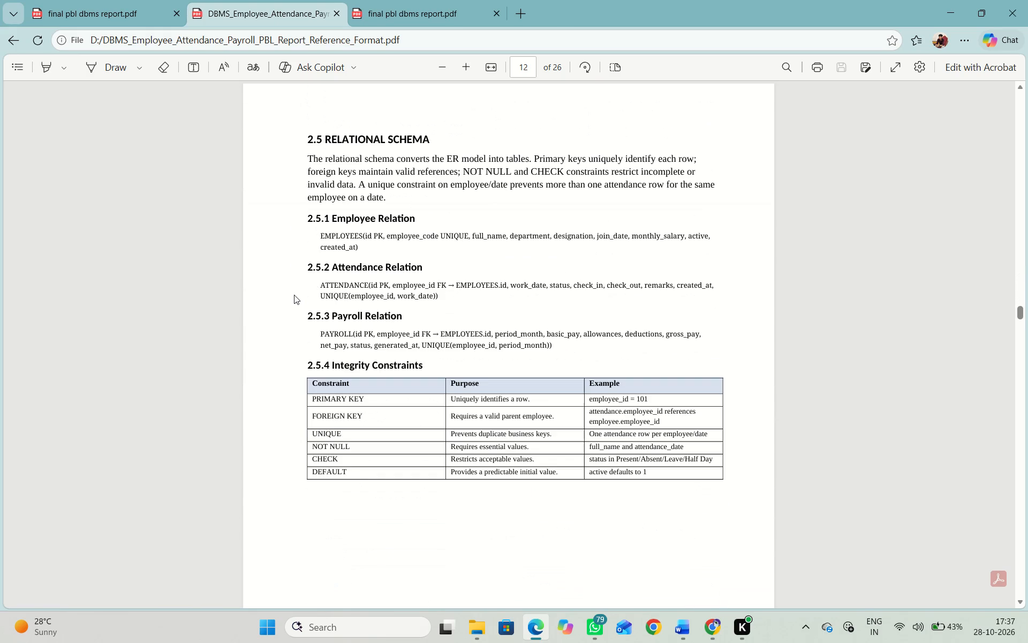
{"action": "scroll", "coordinate": [294, 295], "scroll_direction": "down", "scroll_amount": 6}
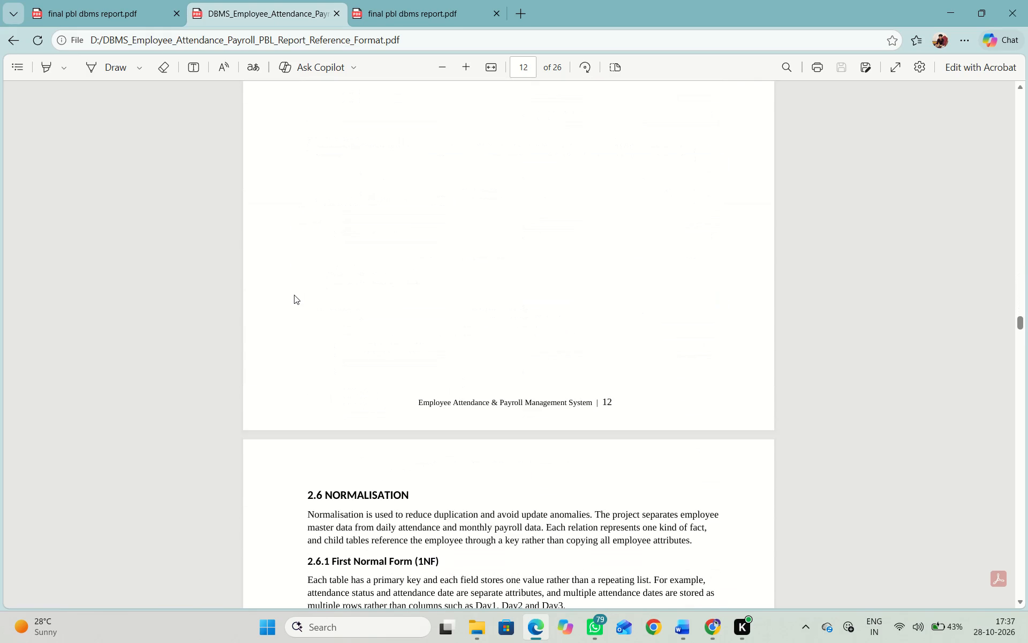
{"action": "scroll", "coordinate": [294, 295], "scroll_direction": "down", "scroll_amount": 16}
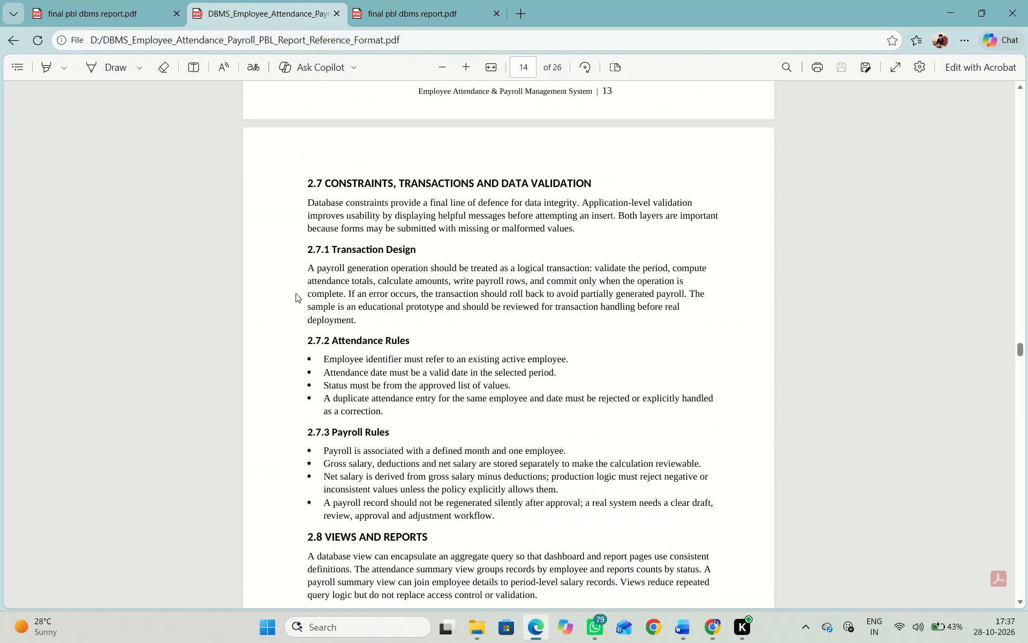
{"action": "scroll", "coordinate": [296, 293], "scroll_direction": "down", "scroll_amount": 14}
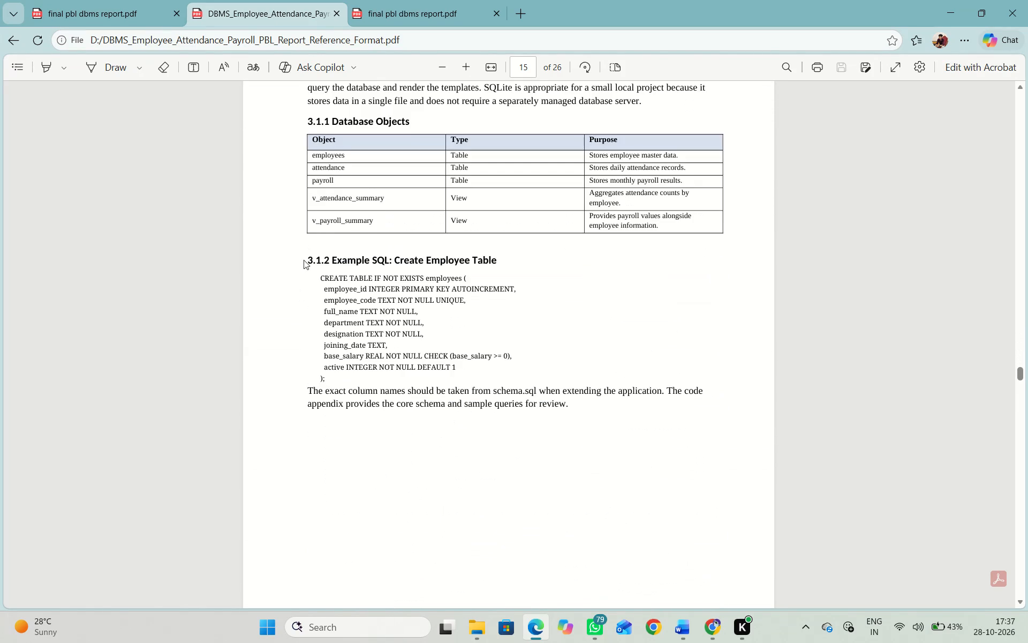
Review the Employee Attendance Payroll reference PDF from Chapter 3 back to its contents page, and return to Word.
{"action": "scroll", "coordinate": [346, 134], "scroll_direction": "up", "scroll_amount": 6}
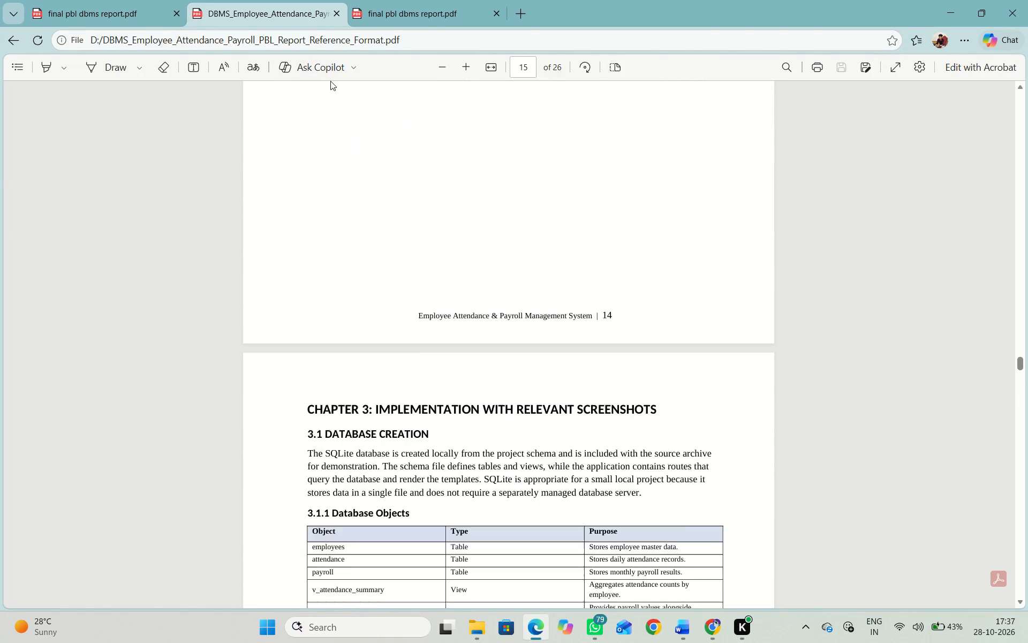
{"action": "scroll", "coordinate": [330, 81], "scroll_direction": "up", "scroll_amount": 3}
{"action": "scroll", "coordinate": [397, 195], "scroll_direction": "up", "scroll_amount": 20}
{"action": "scroll", "coordinate": [397, 195], "scroll_direction": "up", "scroll_amount": 5}
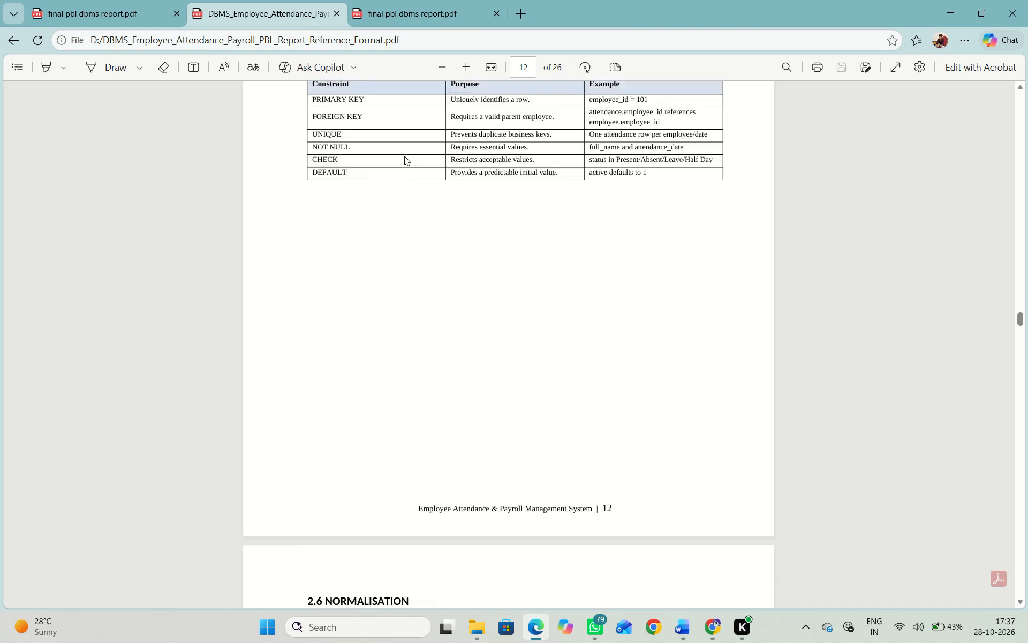
{"action": "scroll", "coordinate": [404, 156], "scroll_direction": "up", "scroll_amount": 20}
{"action": "scroll", "coordinate": [404, 156], "scroll_direction": "up", "scroll_amount": 14}
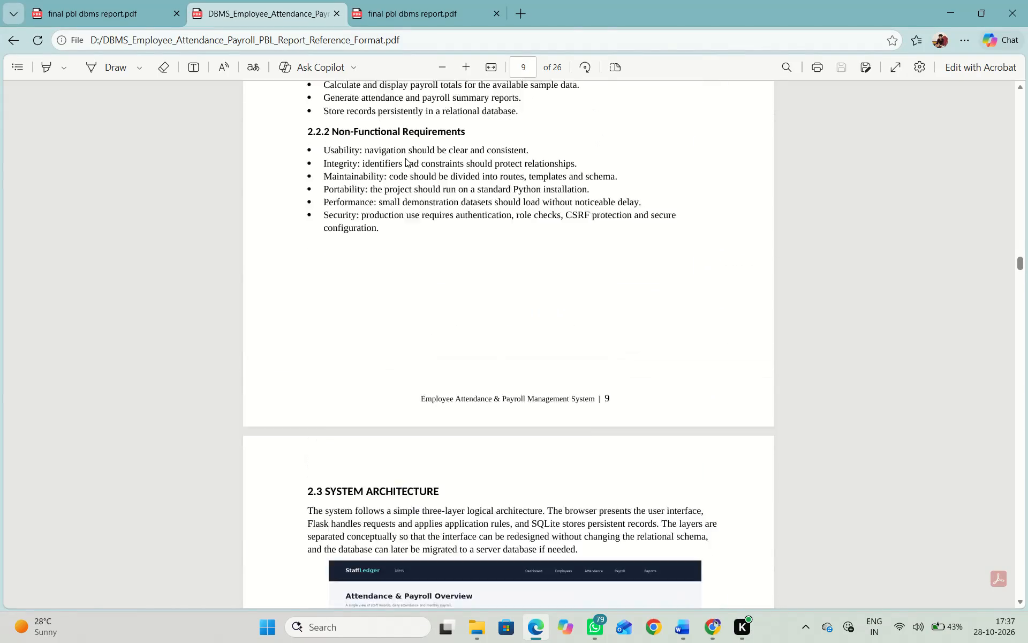
{"action": "scroll", "coordinate": [407, 165], "scroll_direction": "up", "scroll_amount": 16}
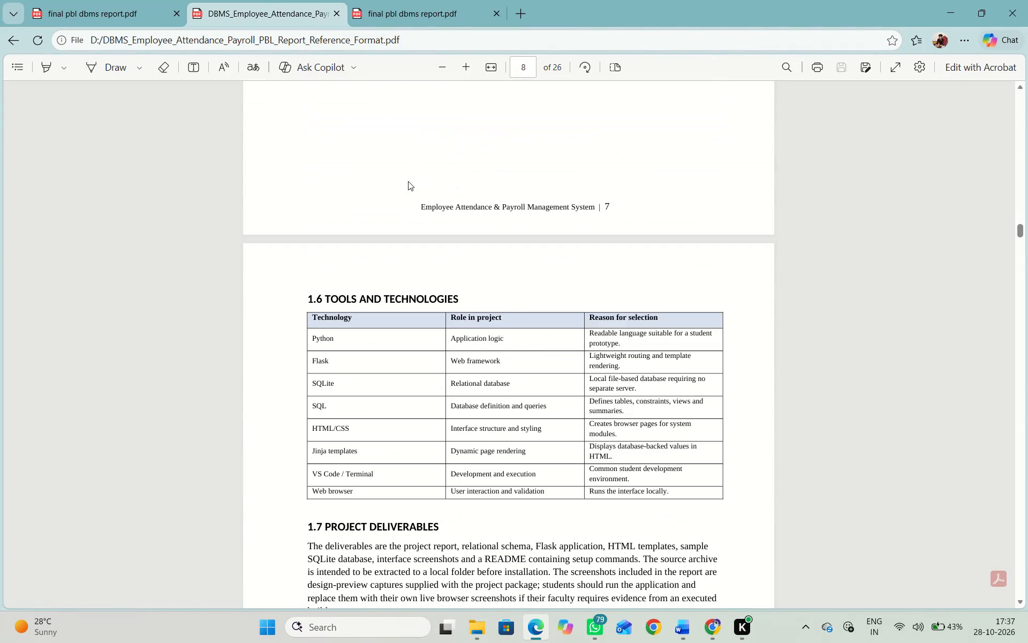
{"action": "scroll", "coordinate": [372, 284], "scroll_direction": "up", "scroll_amount": 17}
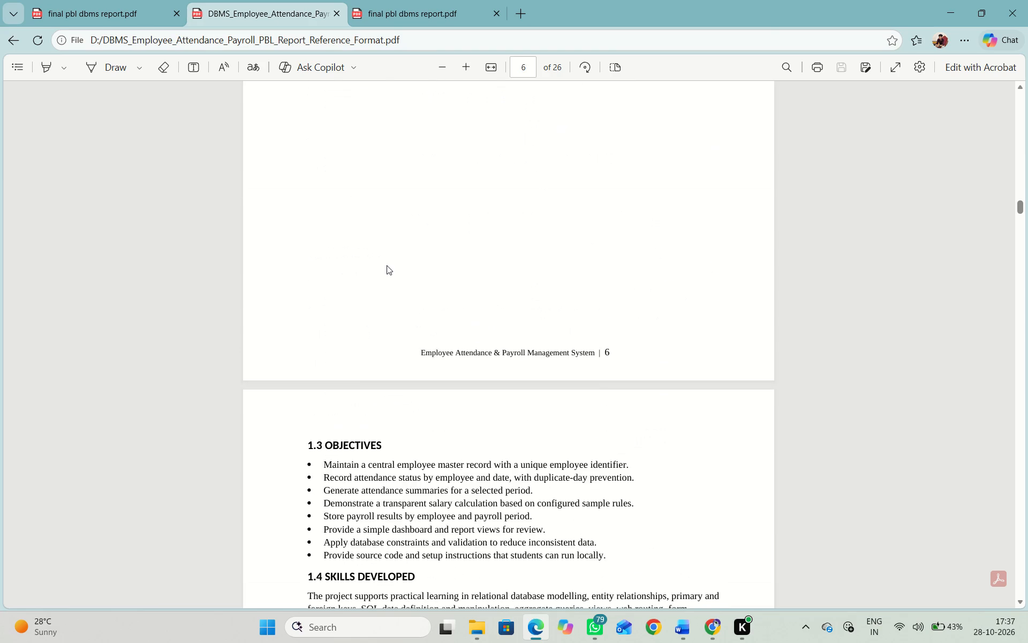
{"action": "scroll", "coordinate": [387, 265], "scroll_direction": "up", "scroll_amount": 18}
{"action": "scroll", "coordinate": [384, 235], "scroll_direction": "up", "scroll_amount": 5}
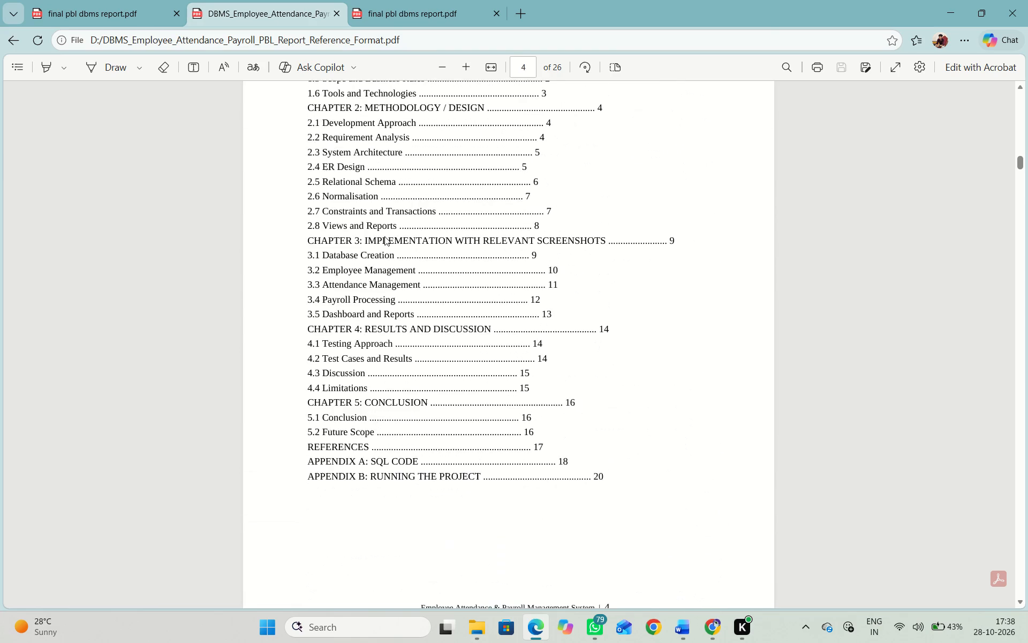
{"action": "scroll", "coordinate": [384, 244], "scroll_direction": "up", "scroll_amount": 4}
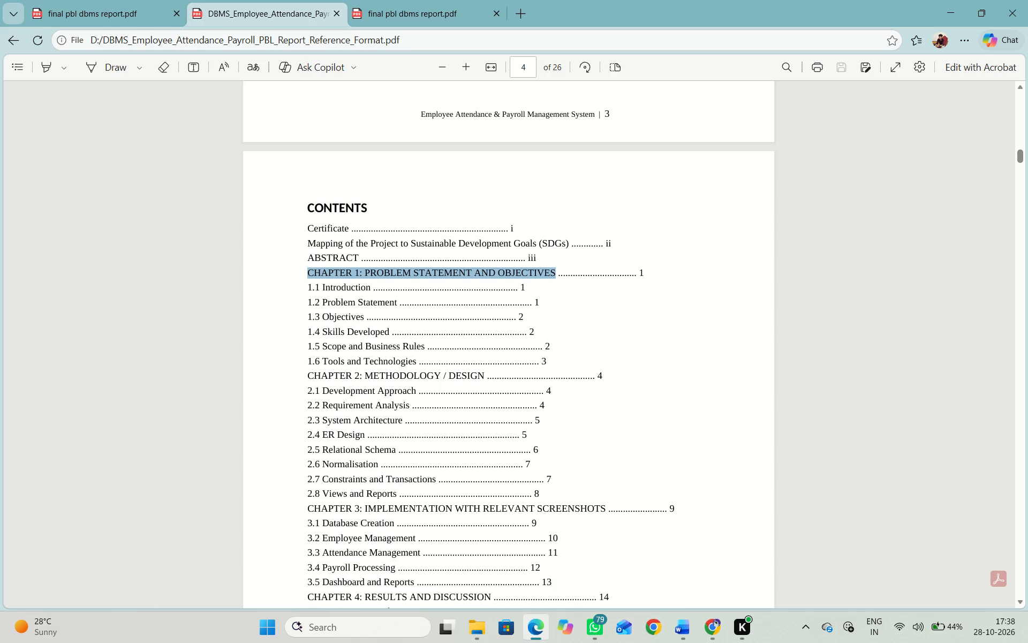
{"action": "left_click", "coordinate": [950, 1]}
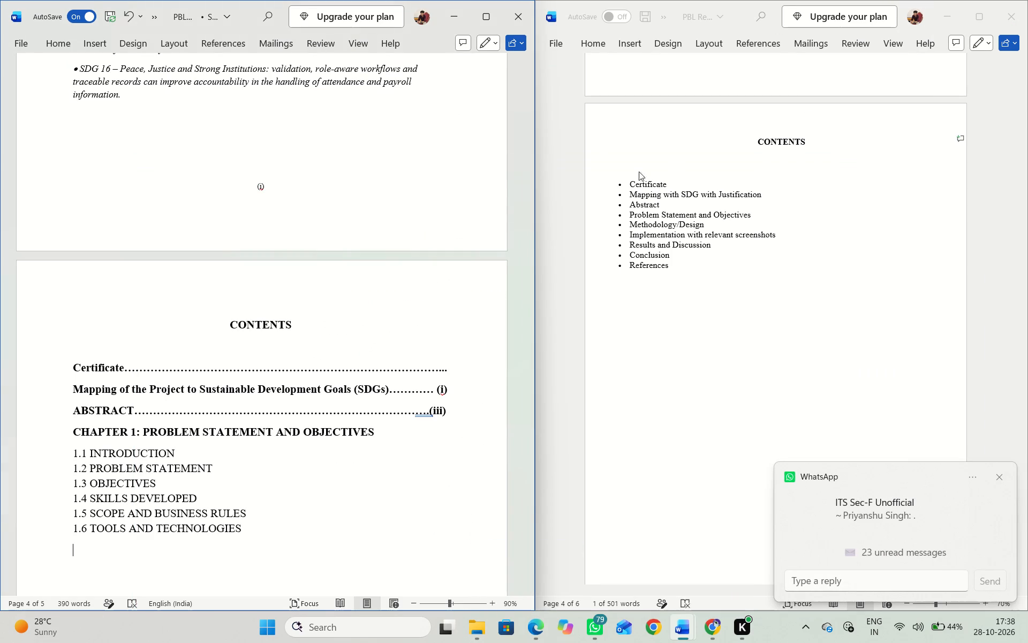
Copy the heading text "PROJECT DELIVERABLES" from the reference PDF in Edge and add it as entry 1.7 below 1.6 in the Word contents.
{"action": "left_click", "coordinate": [545, 630]}
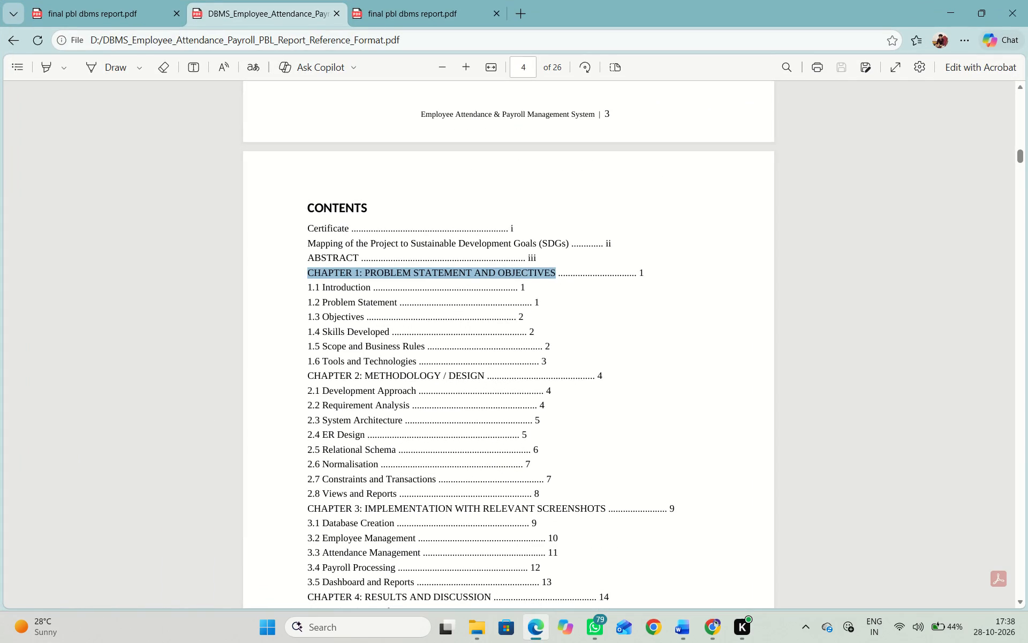
{"action": "scroll", "coordinate": [400, 413], "scroll_direction": "down", "scroll_amount": 6}
{"action": "scroll", "coordinate": [377, 326], "scroll_direction": "down", "scroll_amount": 13}
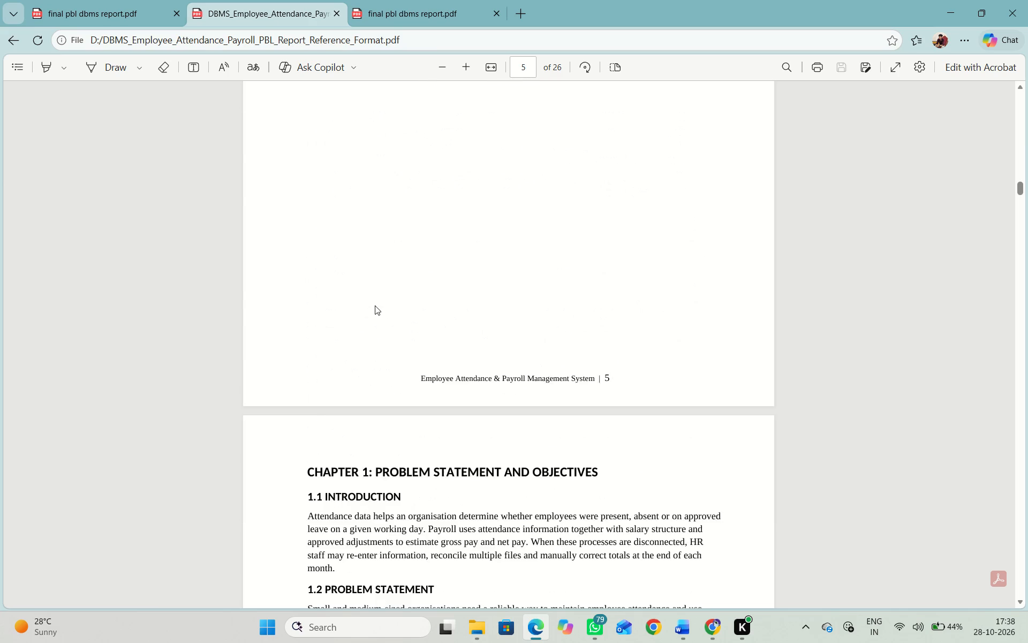
{"action": "scroll", "coordinate": [375, 305], "scroll_direction": "down", "scroll_amount": 20}
{"action": "scroll", "coordinate": [377, 312], "scroll_direction": "down", "scroll_amount": 12}
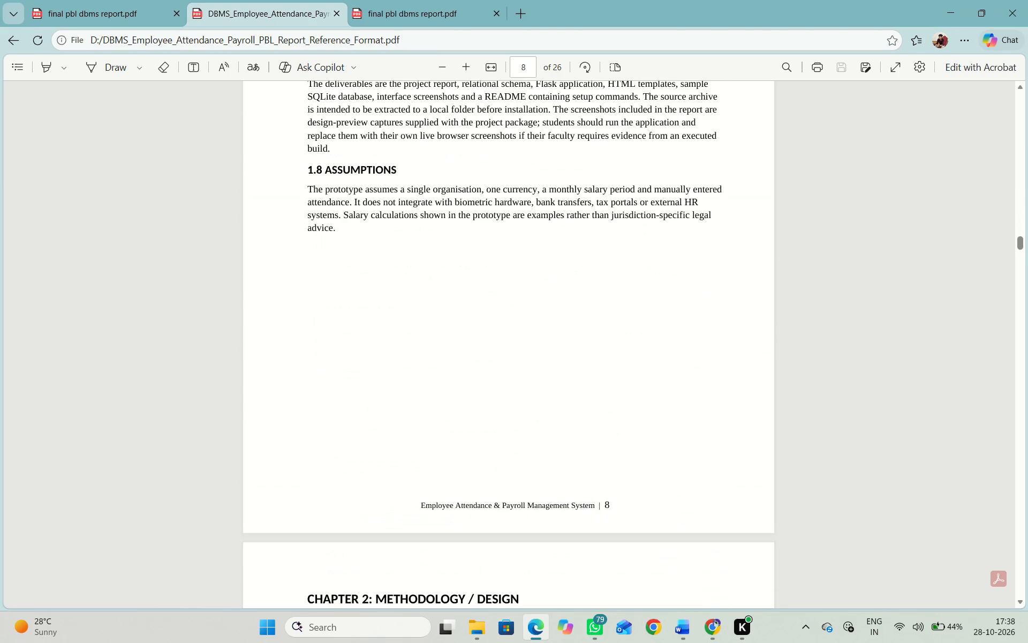
{"action": "scroll", "coordinate": [377, 312], "scroll_direction": "up", "scroll_amount": 4}
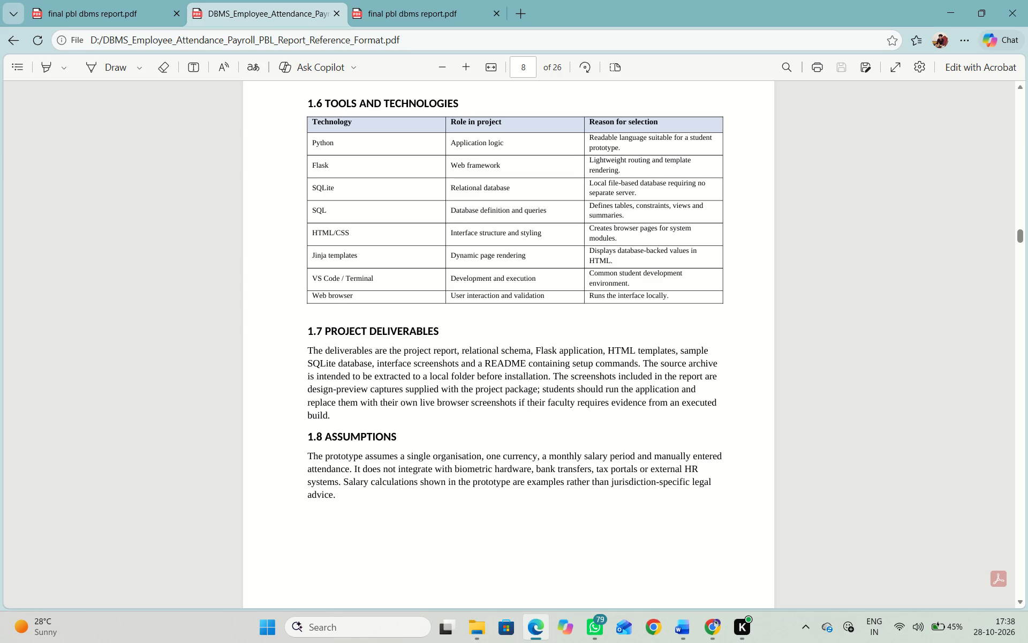
{"action": "left_click_drag", "start_coordinate": [325, 334], "coordinate": [443, 331]}
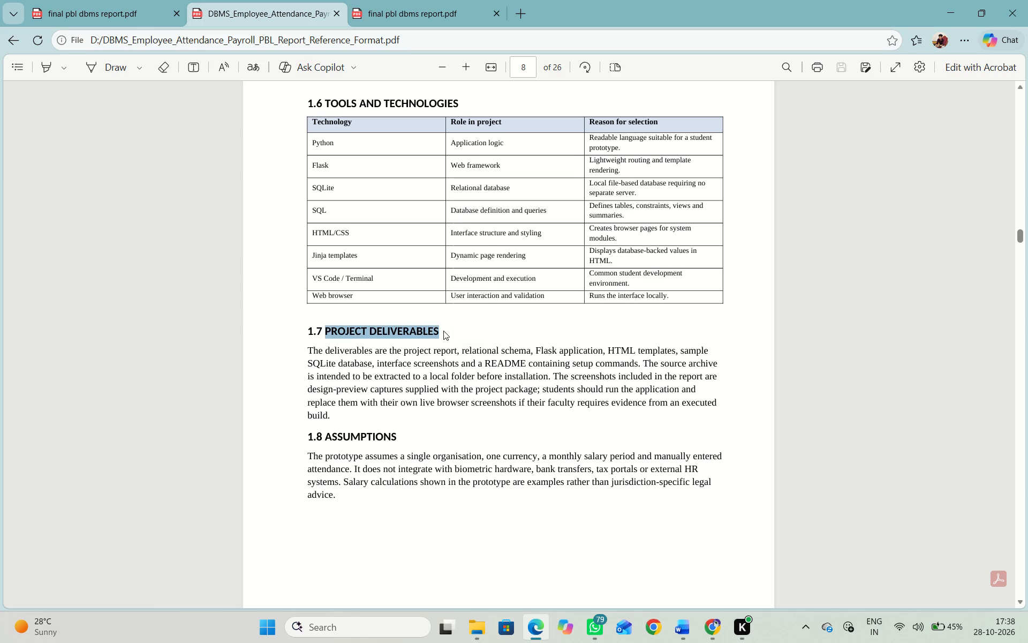
{"action": "key", "text": "ctrl+c"}
{"action": "left_click", "coordinate": [948, 15]}
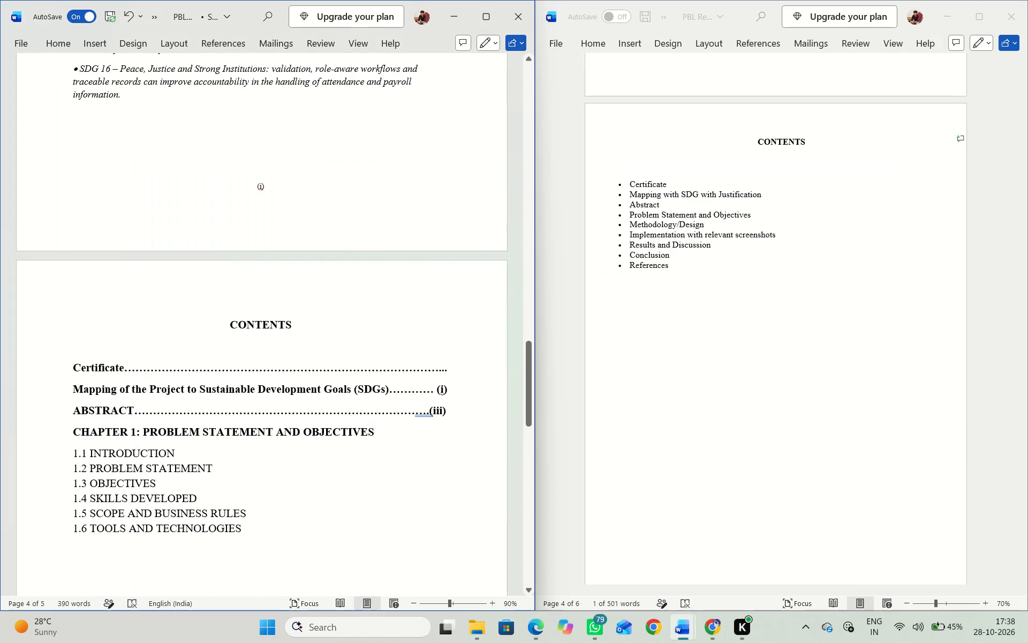
{"action": "left_click", "coordinate": [241, 529]}
{"action": "key", "text": "Return"}
{"action": "key", "text": "ctrl+v"}
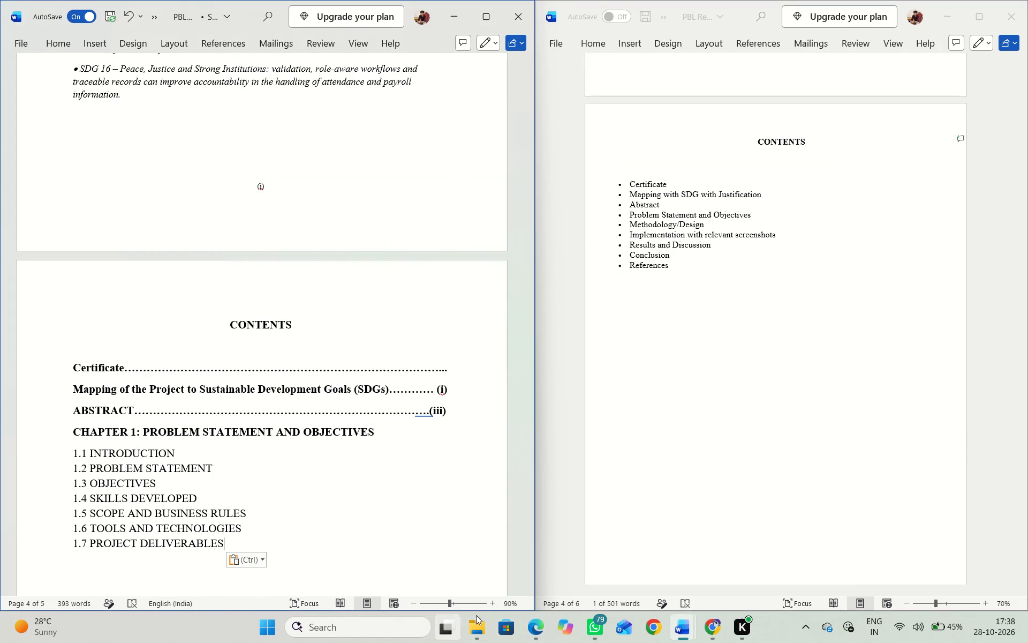
Add a 1.8 line in Word with "ASSUMPTIONS" copied from the Employee Attendance Payroll reference PDF in Edge.
{"action": "left_click", "coordinate": [539, 625]}
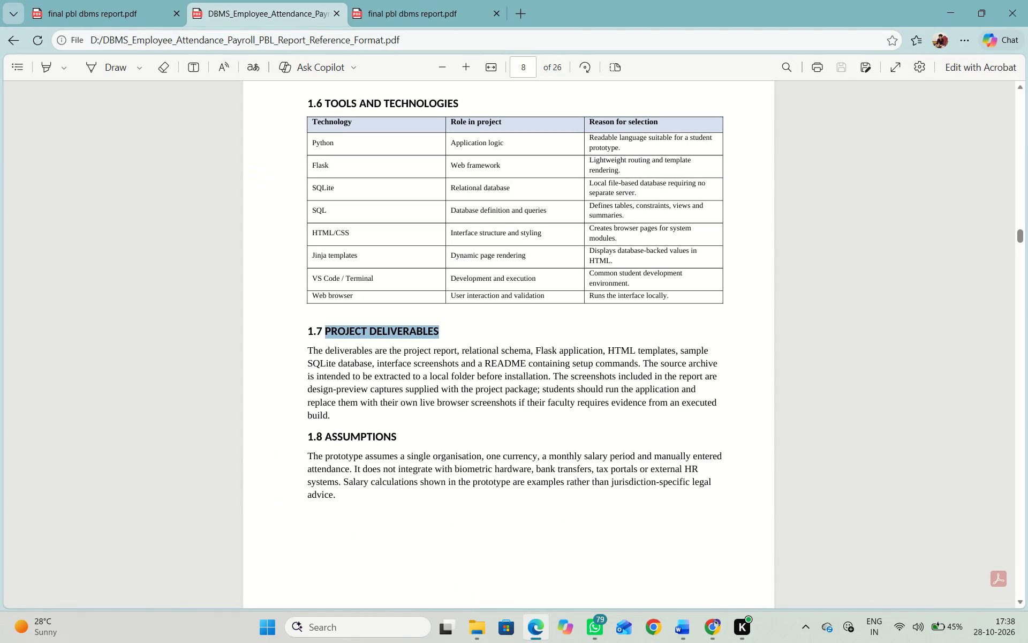
{"action": "left_click_drag", "start_coordinate": [325, 441], "coordinate": [414, 432]}
{"action": "left_click", "coordinate": [413, 432]}
{"action": "left_click_drag", "start_coordinate": [397, 432], "coordinate": [322, 439]}
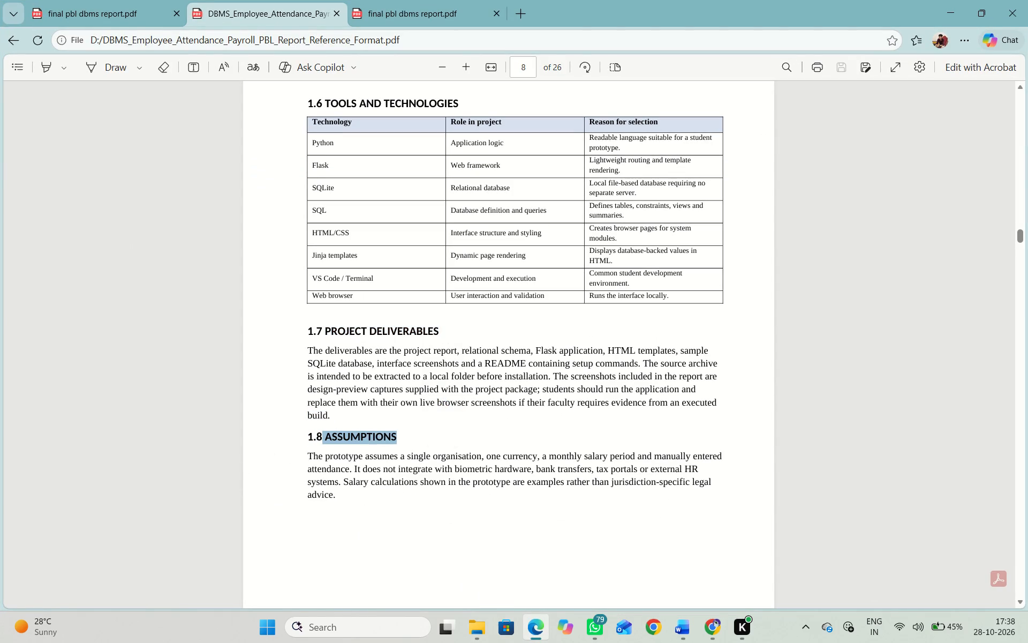
{"action": "left_click_drag", "start_coordinate": [322, 439], "coordinate": [323, 439]}
{"action": "key", "text": "ctrl+c"}
{"action": "left_click", "coordinate": [947, 2]}
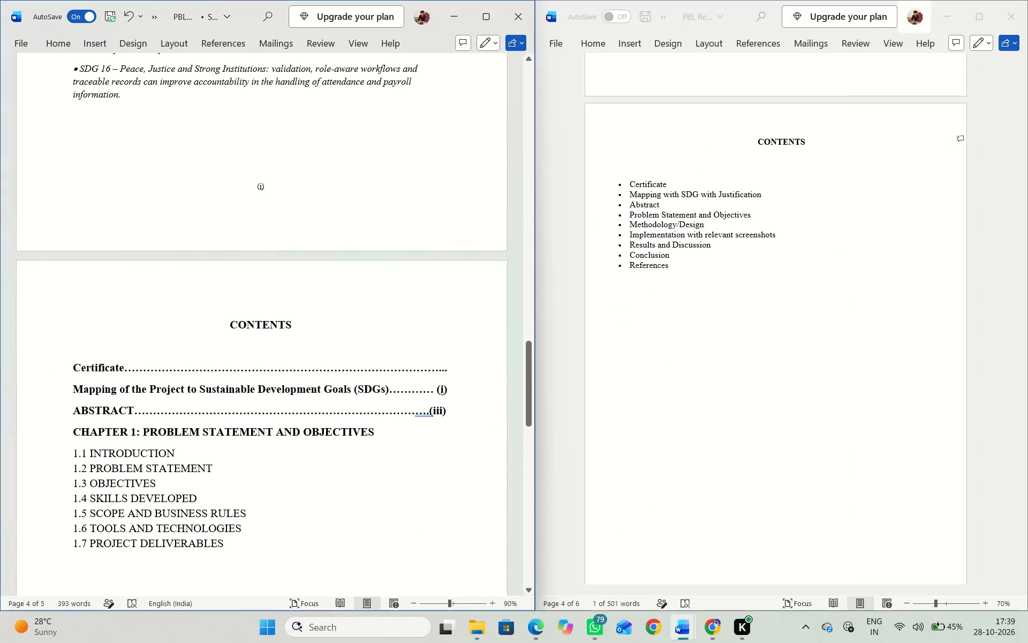
{"action": "key", "text": "Return"}
{"action": "key", "text": "ctrl+v"}
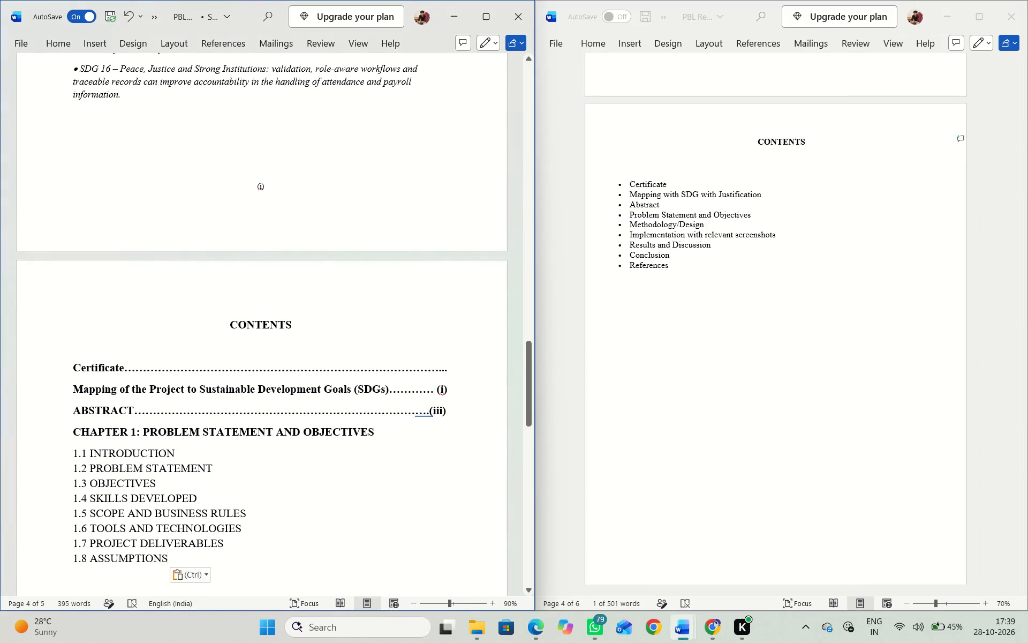
Start an unnumbered, unindented line below entry 1.8 on the contents page.
{"action": "key", "text": "Return"}
{"action": "key", "text": "BackSpace"}
{"action": "key", "text": "BackSpace"}
{"action": "scroll", "coordinate": [60, 494], "scroll_direction": "down", "scroll_amount": 10}
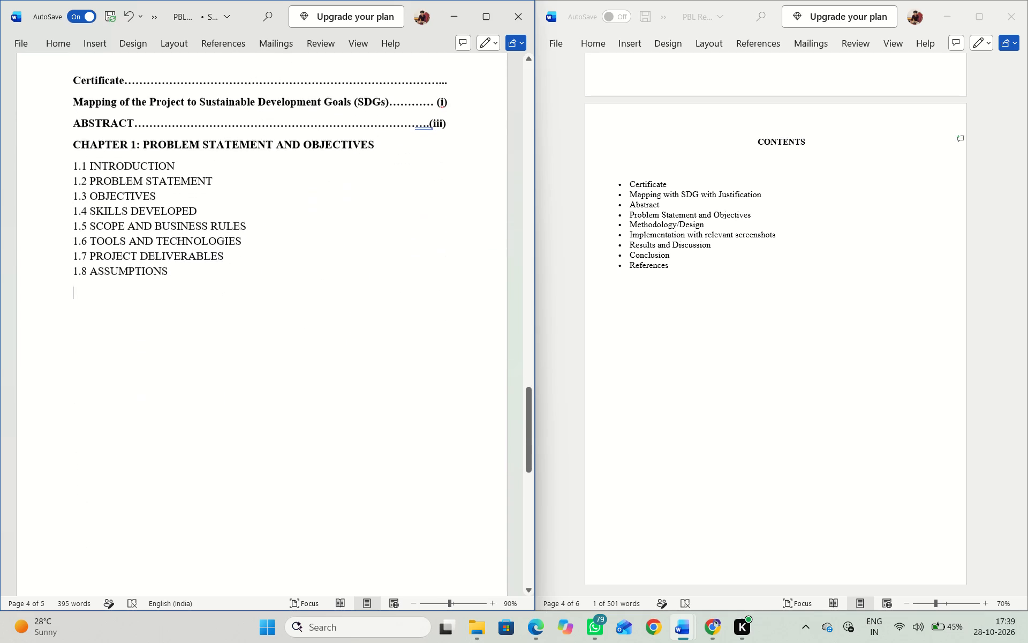
Copy "CHAPTER 2: METHODOLOGY / DESIGN" from the Employee Attendance Payroll reference PDF's contents page in Edge and check the final pbl dbms report's contents.
{"action": "left_click", "coordinate": [546, 619]}
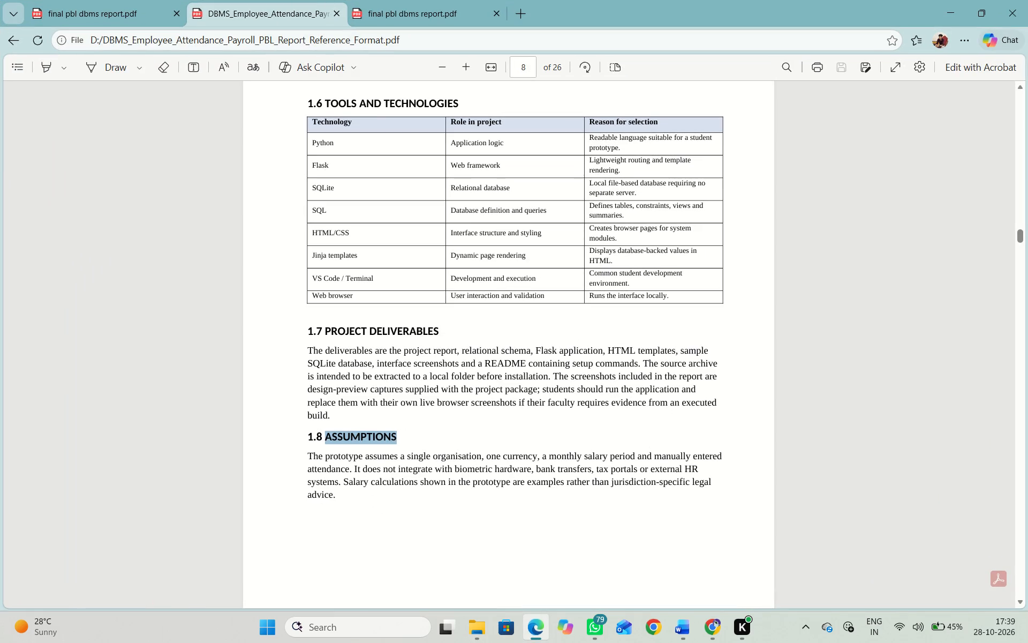
{"action": "scroll", "coordinate": [508, 435], "scroll_direction": "up", "scroll_amount": 6}
{"action": "scroll", "coordinate": [499, 409], "scroll_direction": "up", "scroll_amount": 20}
{"action": "scroll", "coordinate": [499, 409], "scroll_direction": "up", "scroll_amount": 4}
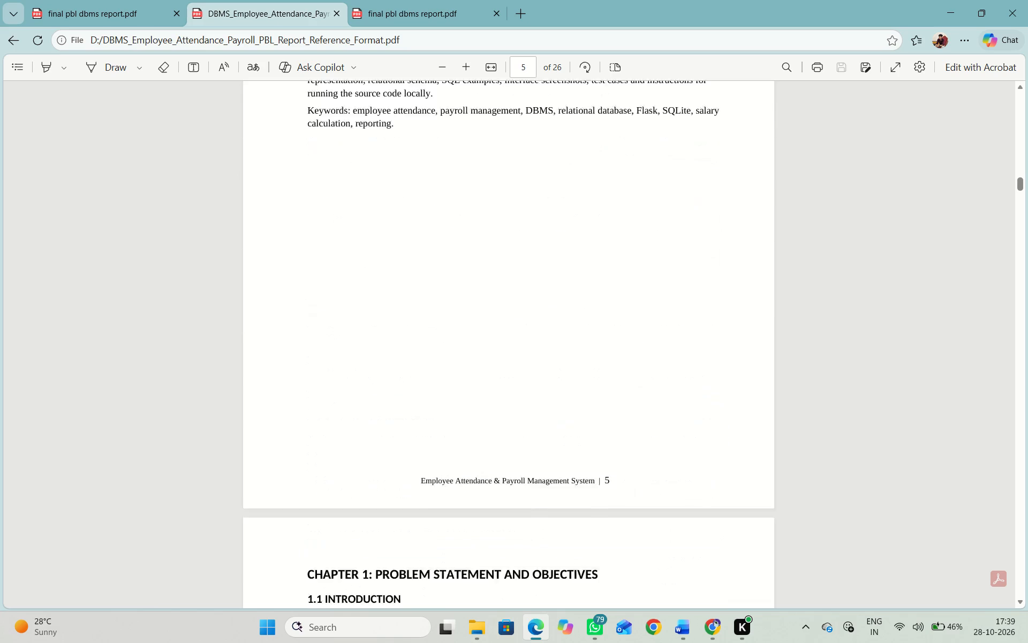
{"action": "scroll", "coordinate": [496, 391], "scroll_direction": "up", "scroll_amount": 17}
{"action": "scroll", "coordinate": [491, 382], "scroll_direction": "down", "scroll_amount": 2}
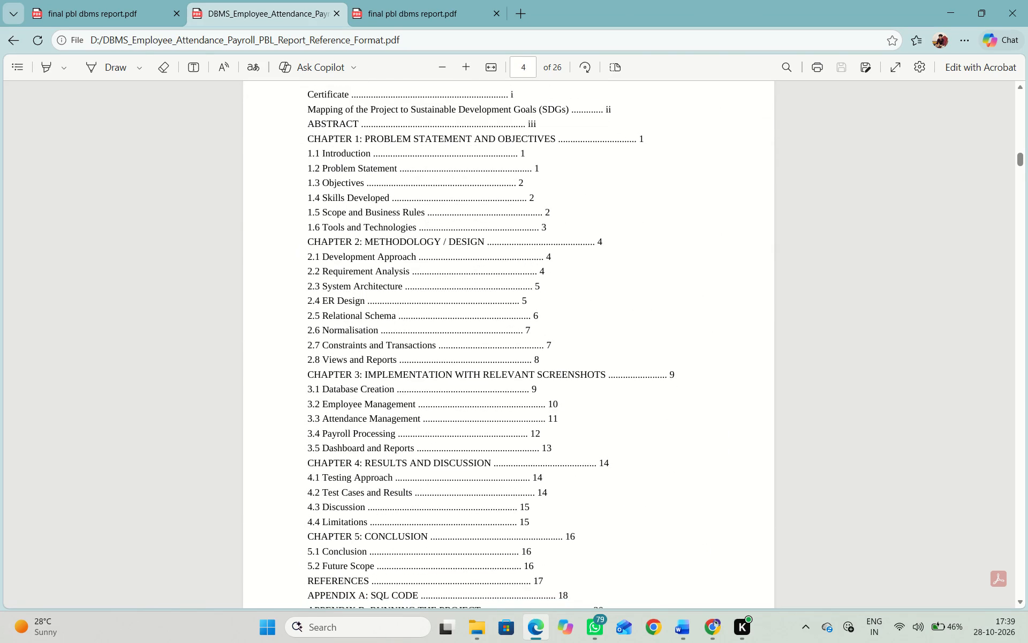
{"action": "left_click_drag", "start_coordinate": [308, 241], "coordinate": [485, 237]}
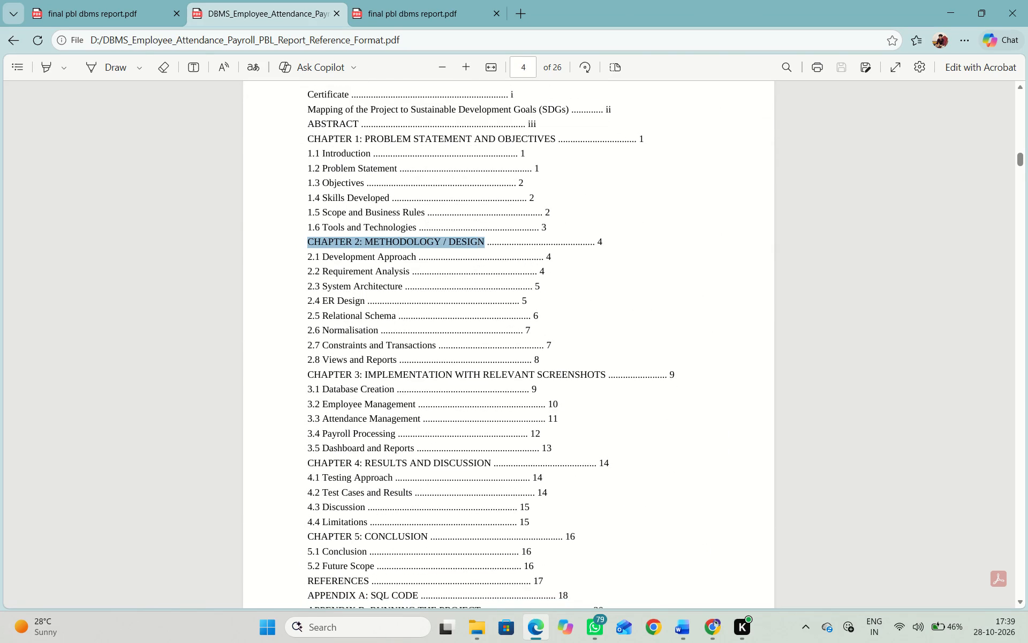
{"action": "left_click_drag", "start_coordinate": [485, 237], "coordinate": [482, 238]}
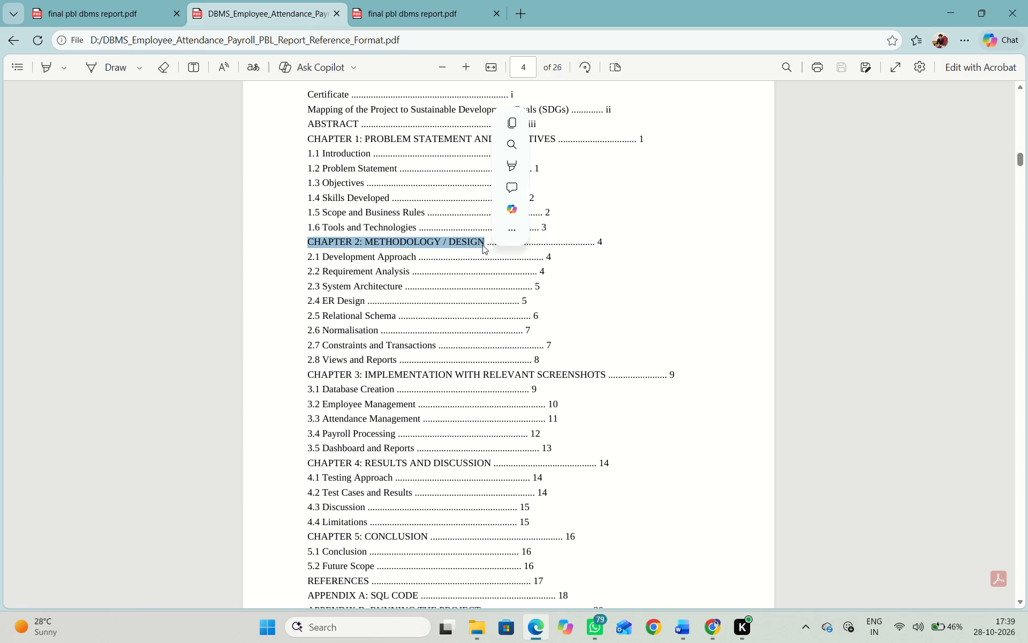
{"action": "key", "text": "ctrl+c"}
{"action": "left_click", "coordinate": [434, 3]}
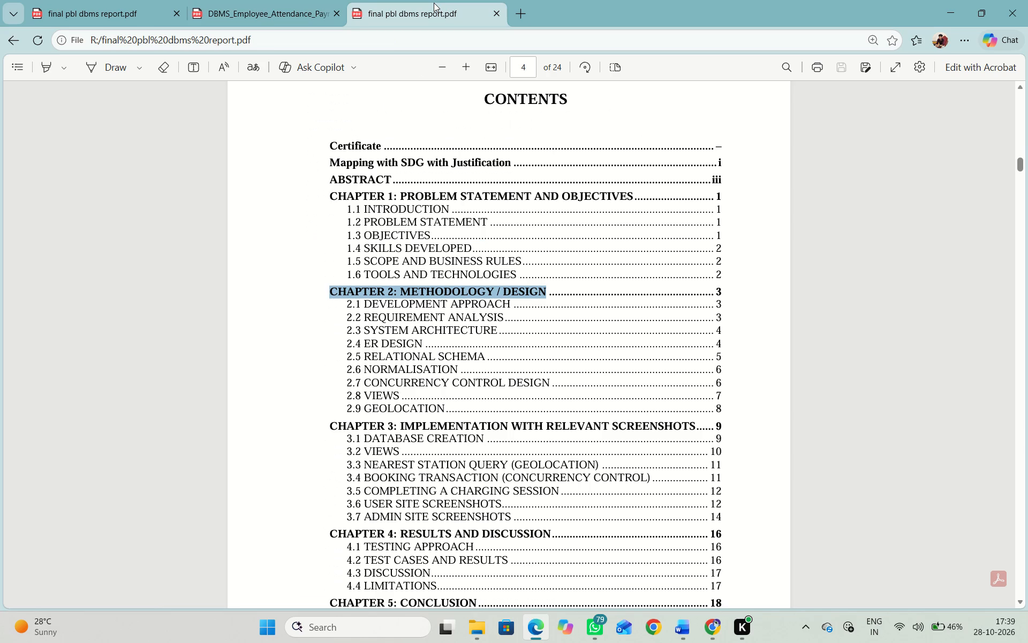
{"action": "left_click", "coordinate": [291, 10]}
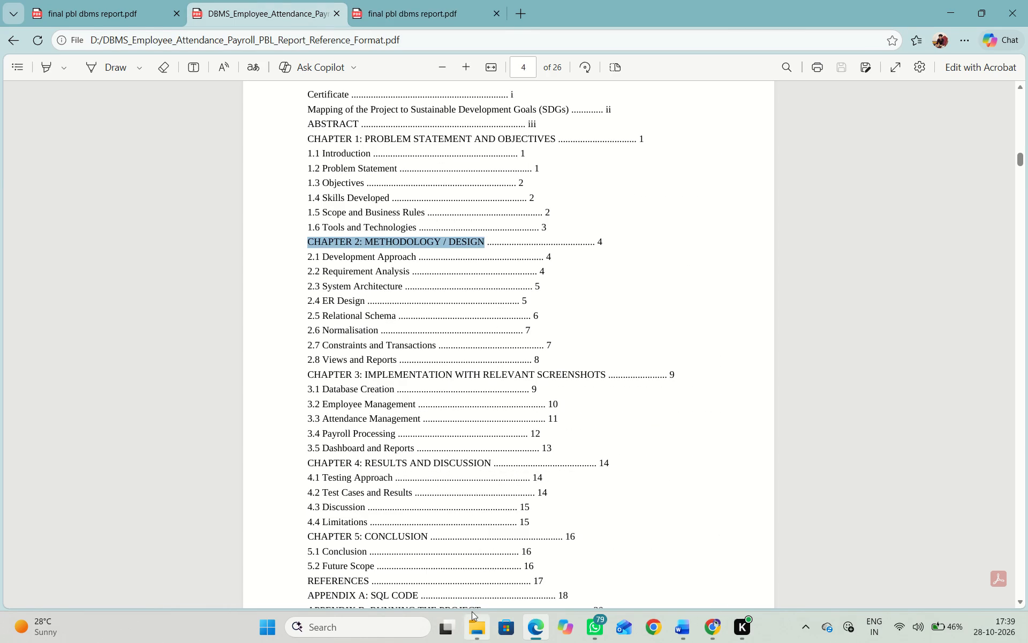
Paste "CHAPTER 2: METHODOLOGY / DESIGN" on the line below entry 1.8 of the contents page in Word.
{"action": "left_click", "coordinate": [540, 626]}
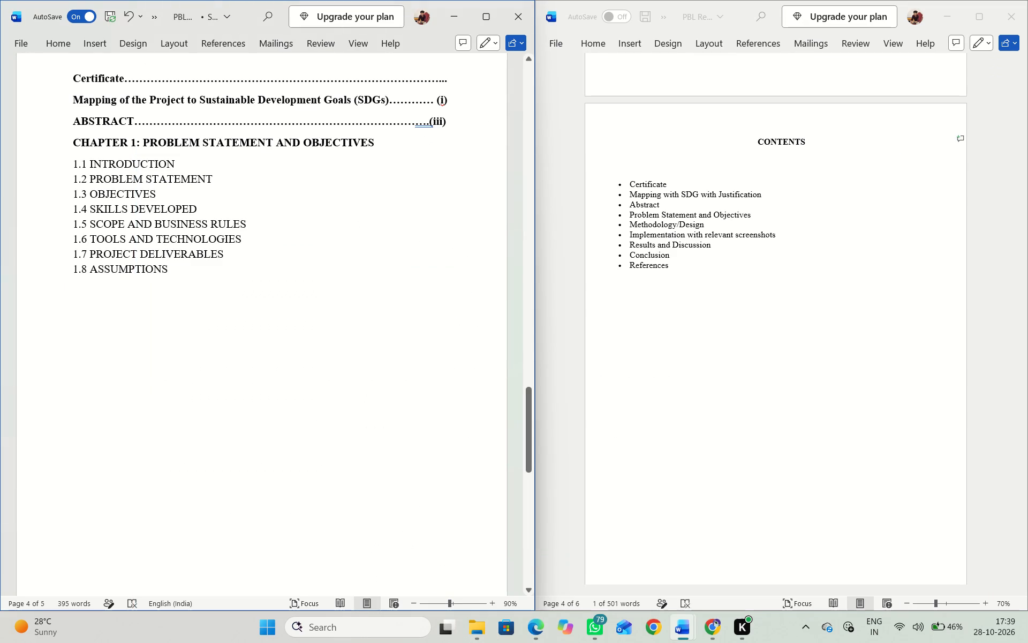
{"action": "key", "text": "ctrl+v"}
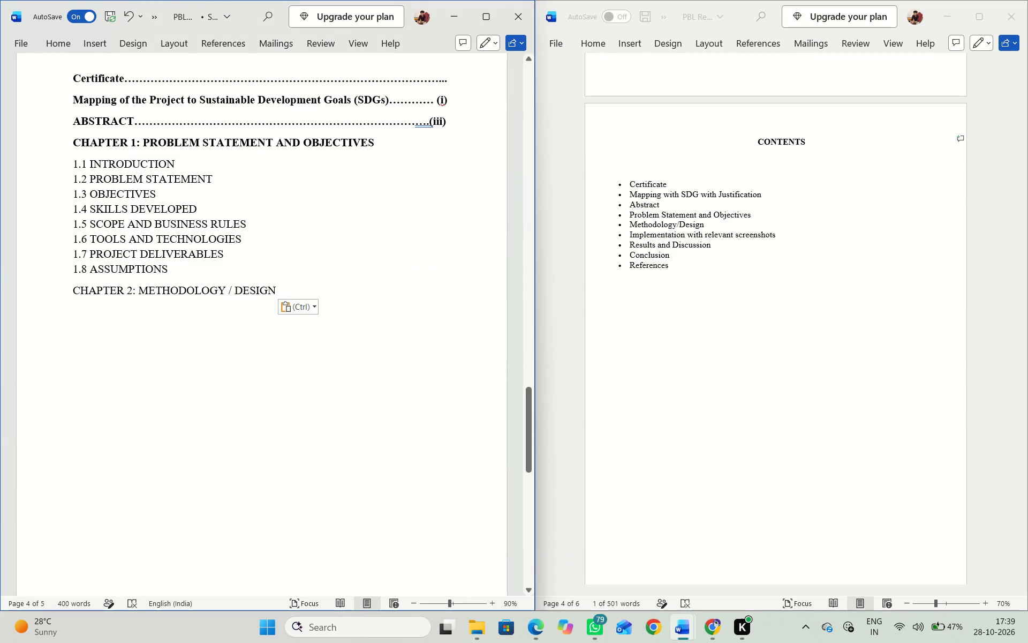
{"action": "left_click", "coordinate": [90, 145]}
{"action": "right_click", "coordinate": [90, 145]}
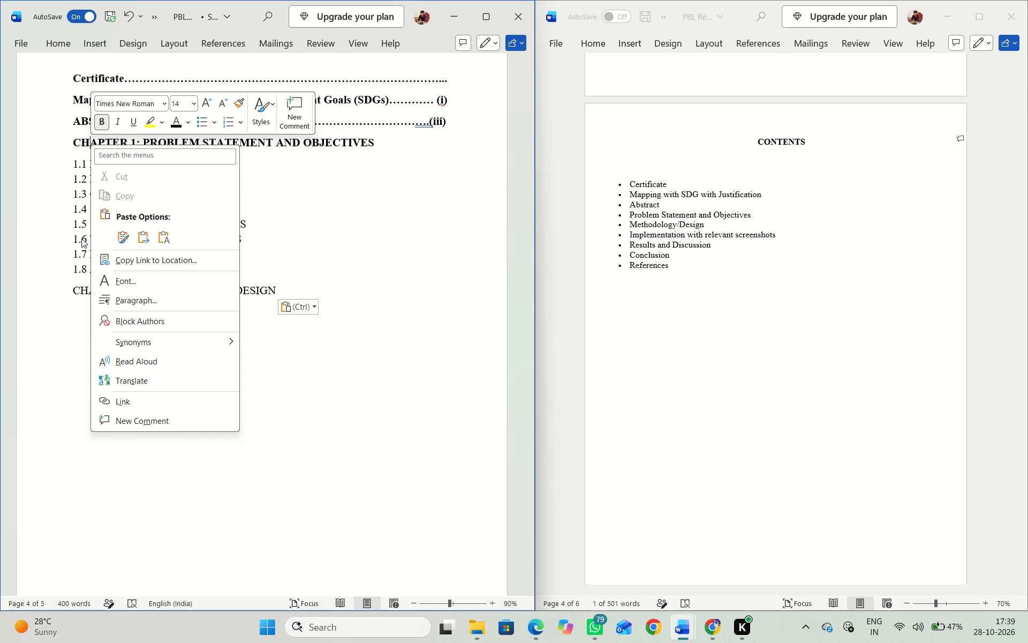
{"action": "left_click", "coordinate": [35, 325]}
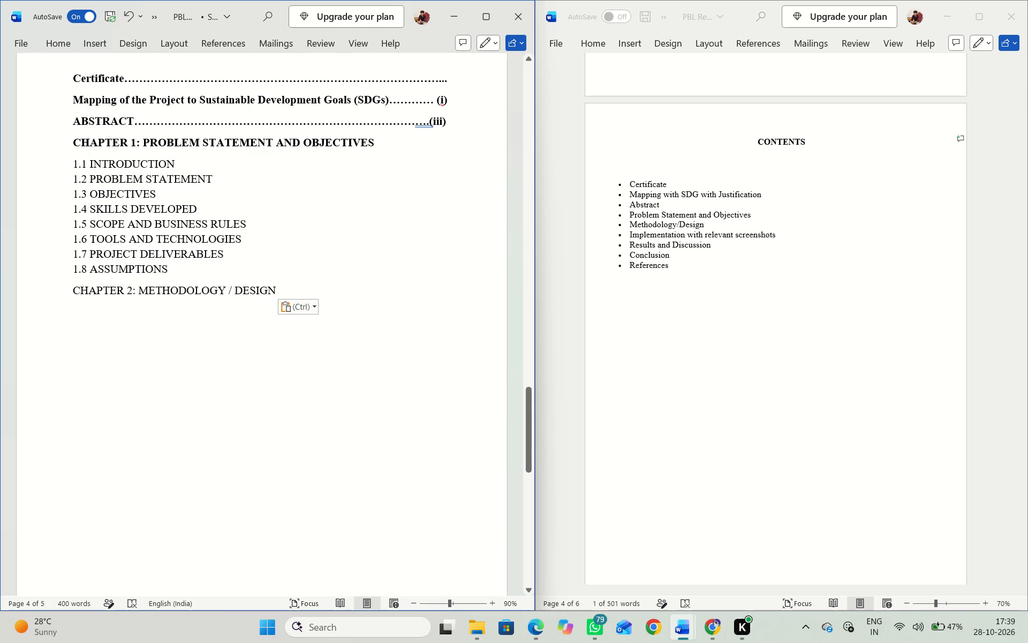
Make the "CHAPTER 2: METHODOLOGY / DESIGN" heading bold.
{"action": "left_click_drag", "start_coordinate": [279, 291], "coordinate": [256, 291]}
{"action": "left_click_drag", "start_coordinate": [256, 291], "coordinate": [90, 287]}
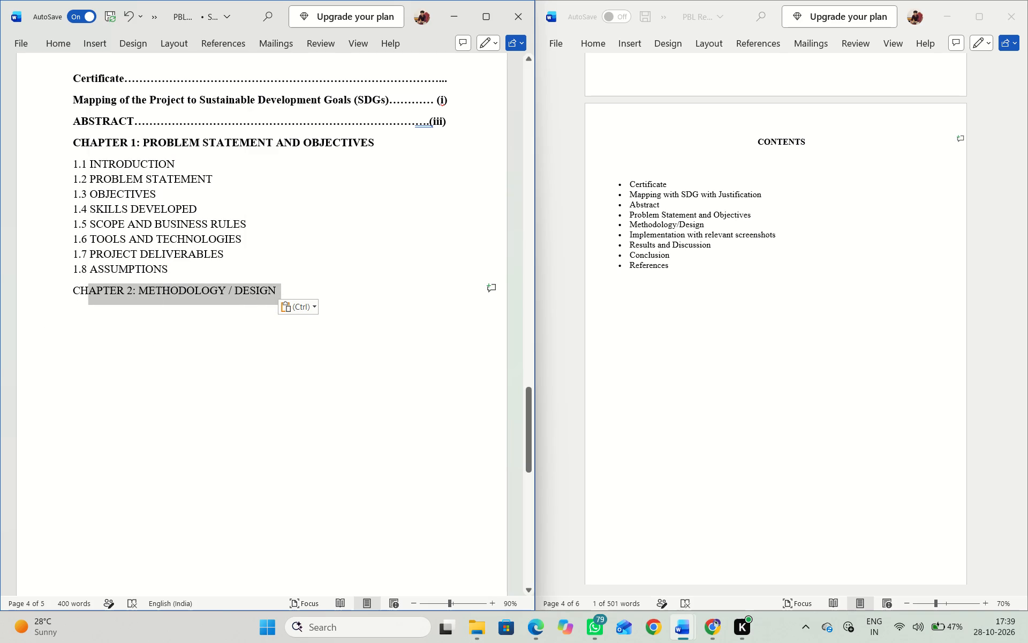
{"action": "left_click_drag", "start_coordinate": [90, 287], "coordinate": [69, 287]}
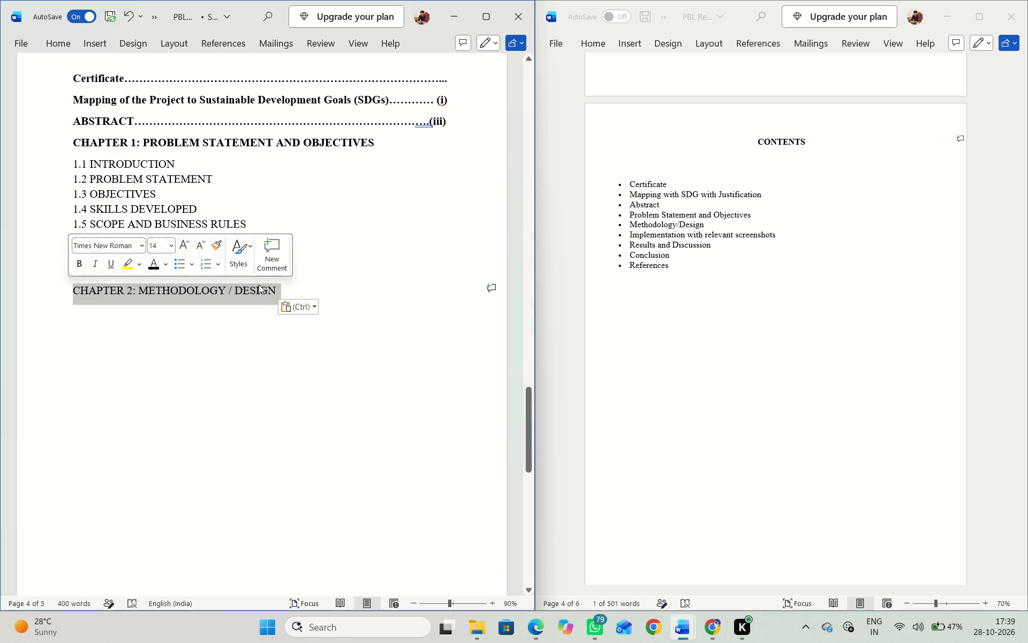
{"action": "left_click", "coordinate": [72, 264]}
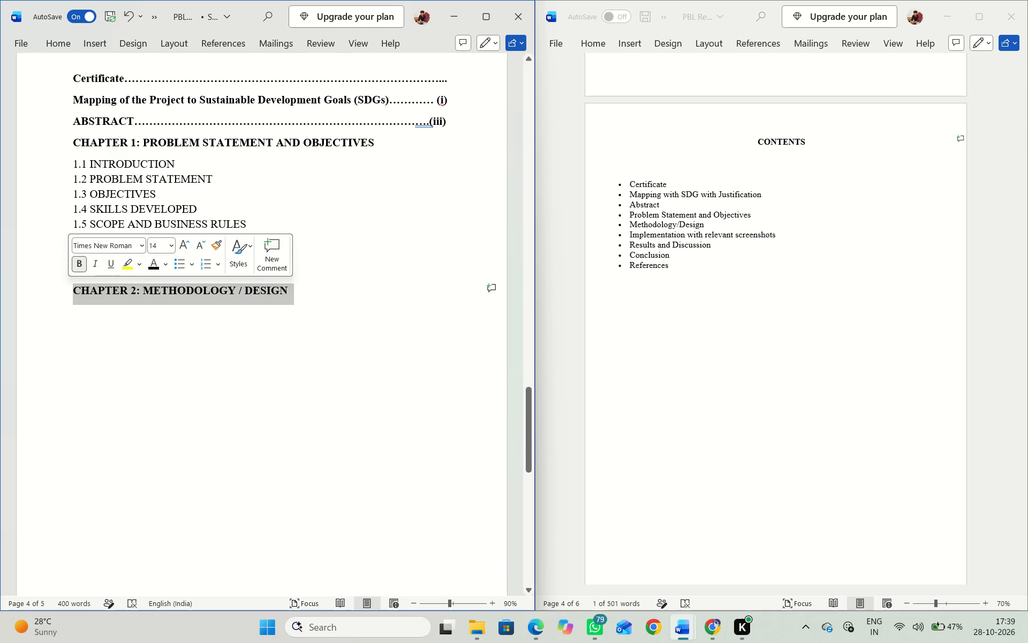
Start a new line below the "CHAPTER 2: METHODOLOGY / DESIGN" heading.
{"action": "left_click", "coordinate": [296, 292]}
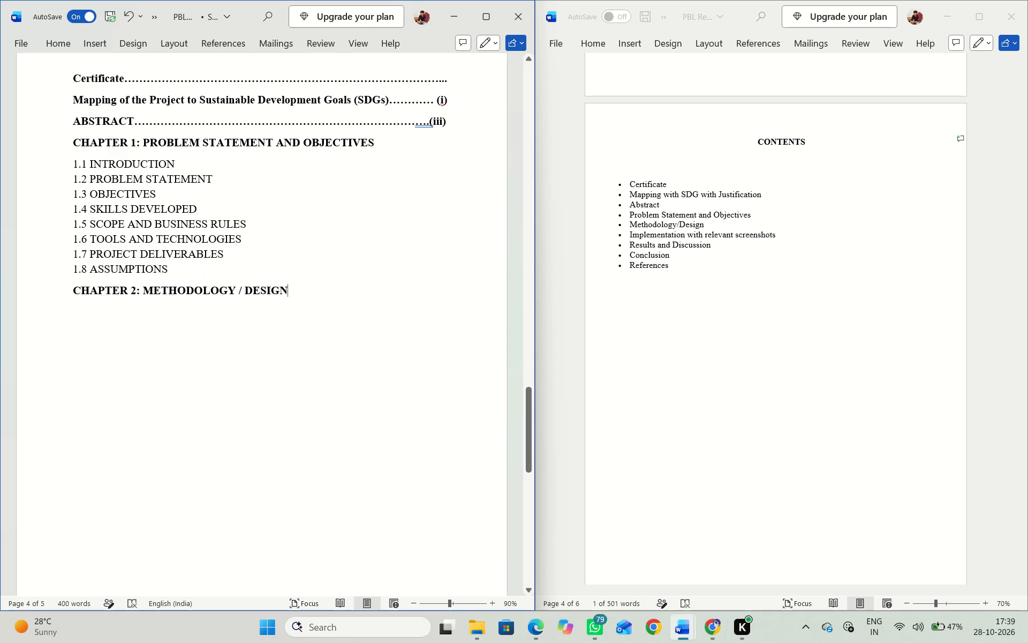
{"action": "key", "text": "Return"}
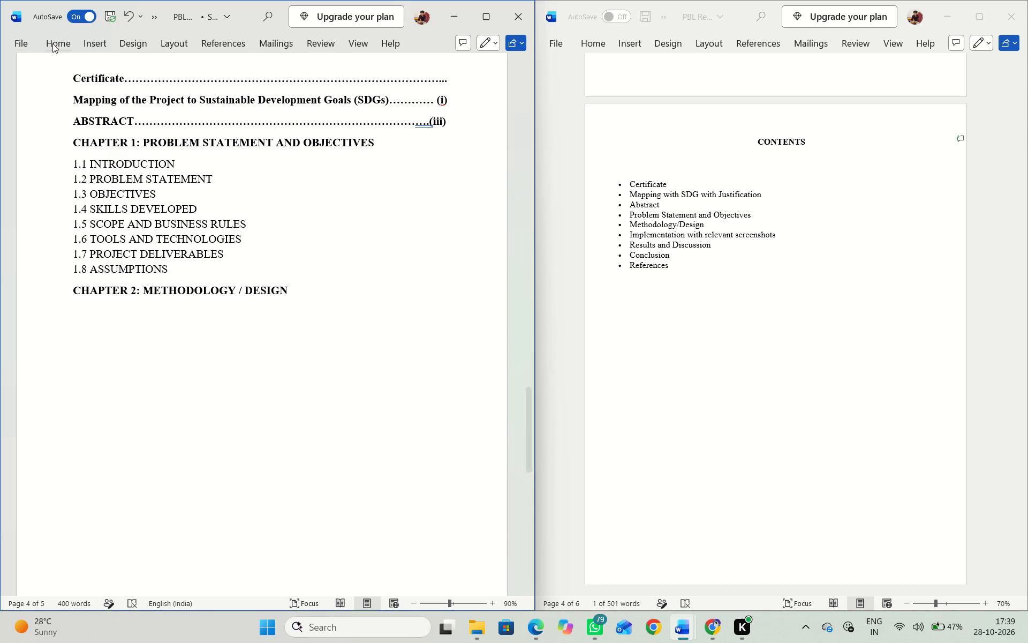
{"action": "left_click", "coordinate": [52, 43]}
{"action": "left_click", "coordinate": [68, 79]}
{"action": "left_click", "coordinate": [71, 79]}
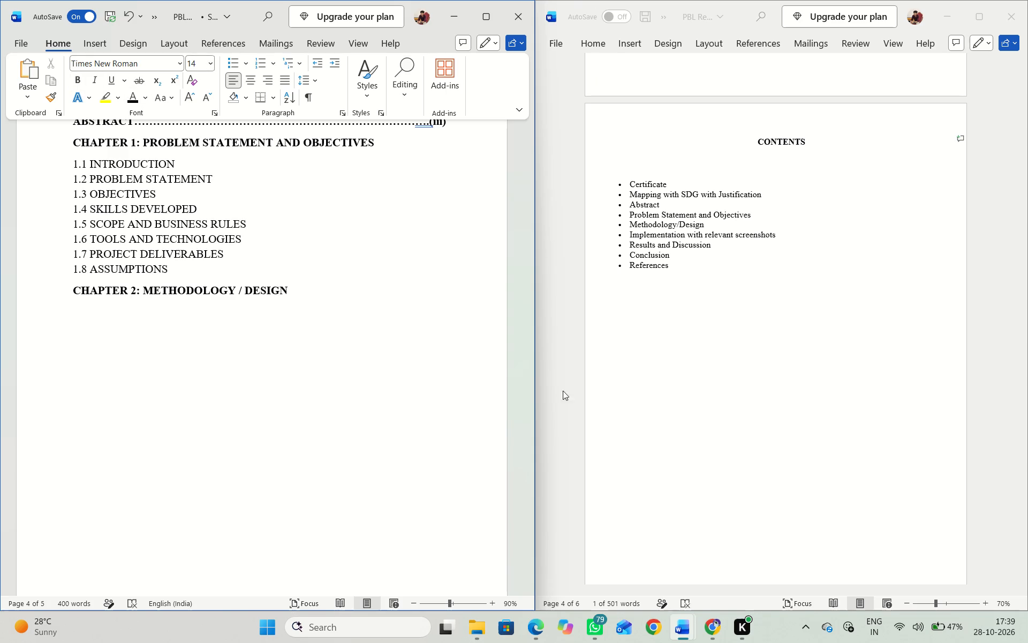
Switch to Edge and copy entries 2.1 Development Approach through 2.8 Views and Reports from the Employee Attendance Payroll reference PDF's contents page.
{"action": "left_click", "coordinate": [540, 633]}
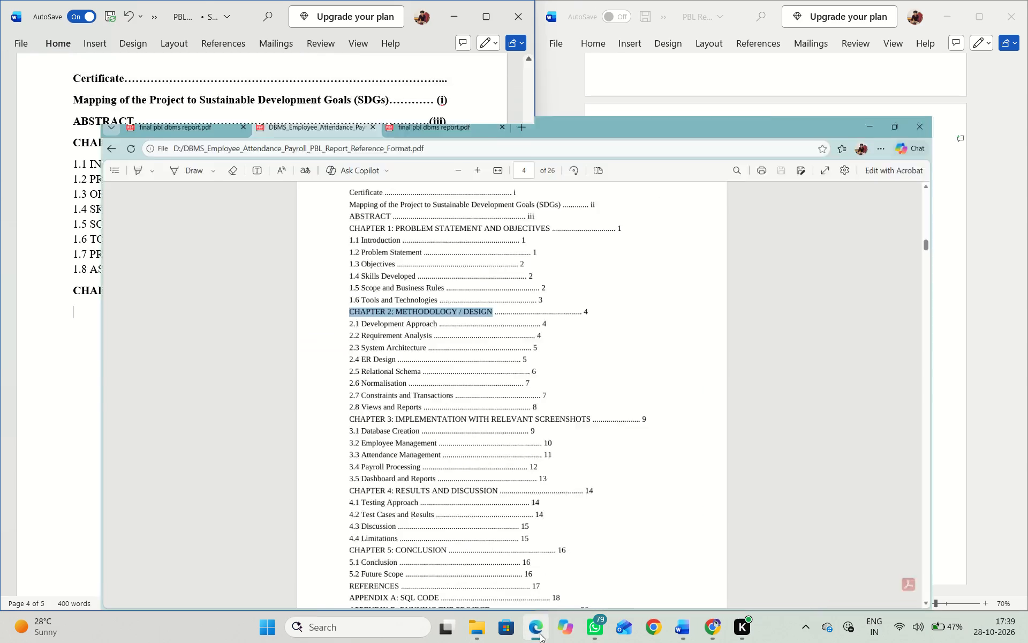
{"action": "left_click_drag", "start_coordinate": [308, 254], "coordinate": [364, 339]}
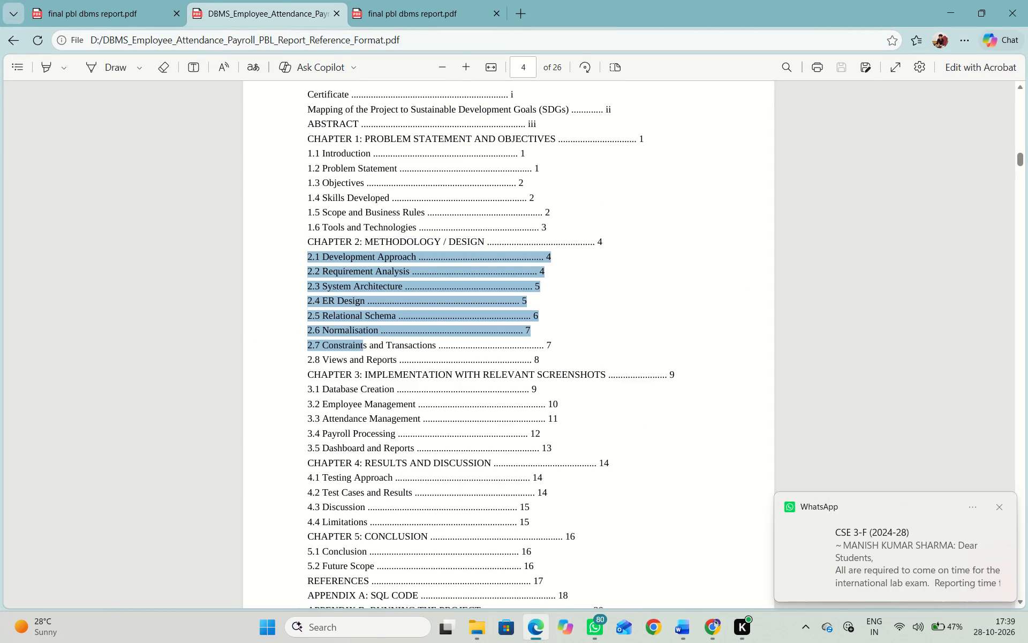
{"action": "left_click_drag", "start_coordinate": [364, 339], "coordinate": [556, 360]}
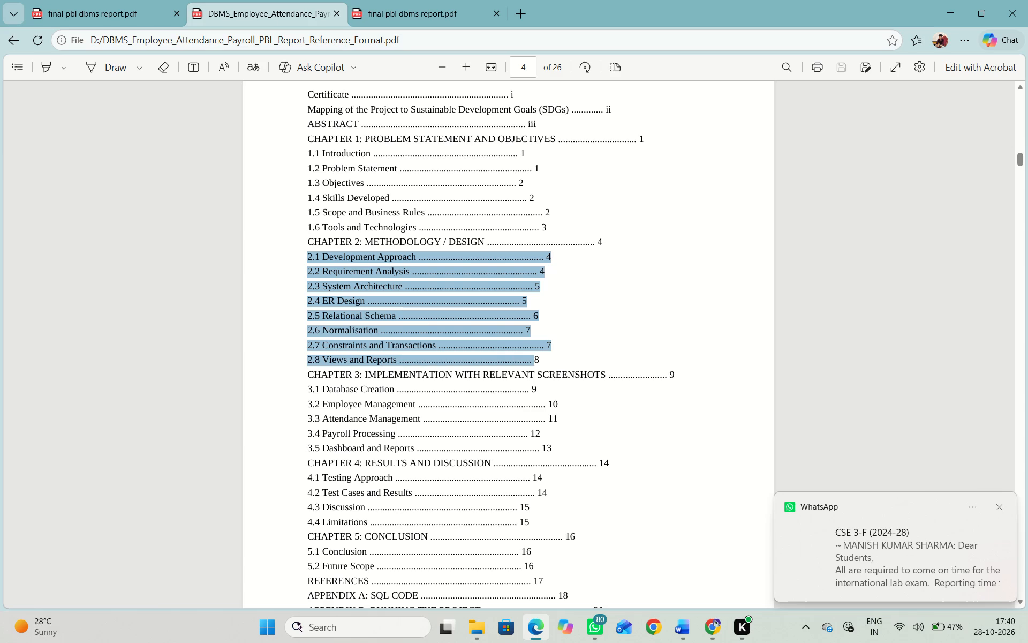
{"action": "left_click_drag", "start_coordinate": [556, 360], "coordinate": [546, 365]}
{"action": "key", "text": "ctrl+c"}
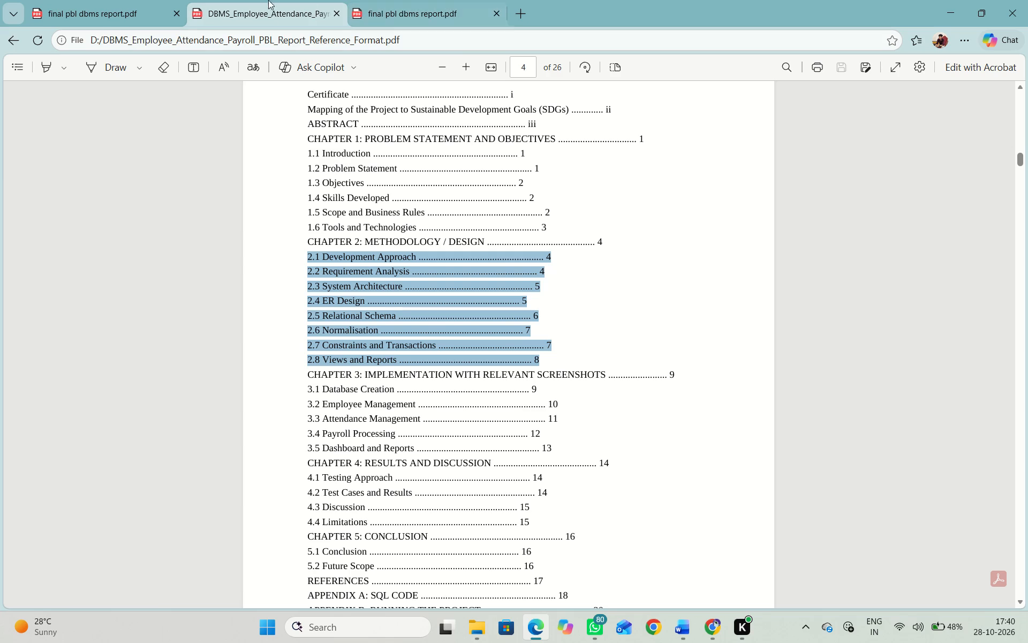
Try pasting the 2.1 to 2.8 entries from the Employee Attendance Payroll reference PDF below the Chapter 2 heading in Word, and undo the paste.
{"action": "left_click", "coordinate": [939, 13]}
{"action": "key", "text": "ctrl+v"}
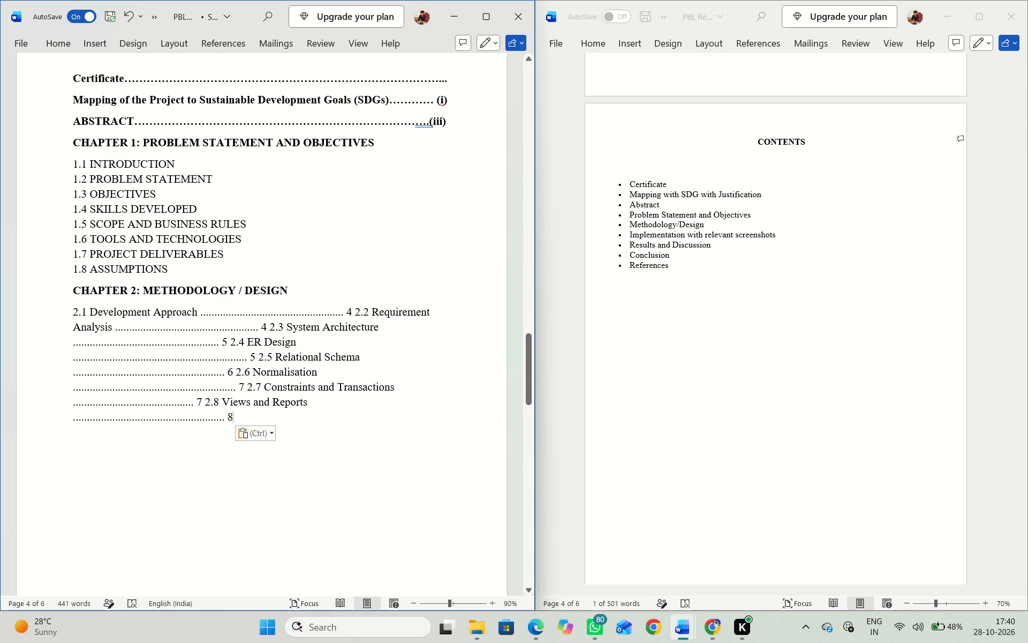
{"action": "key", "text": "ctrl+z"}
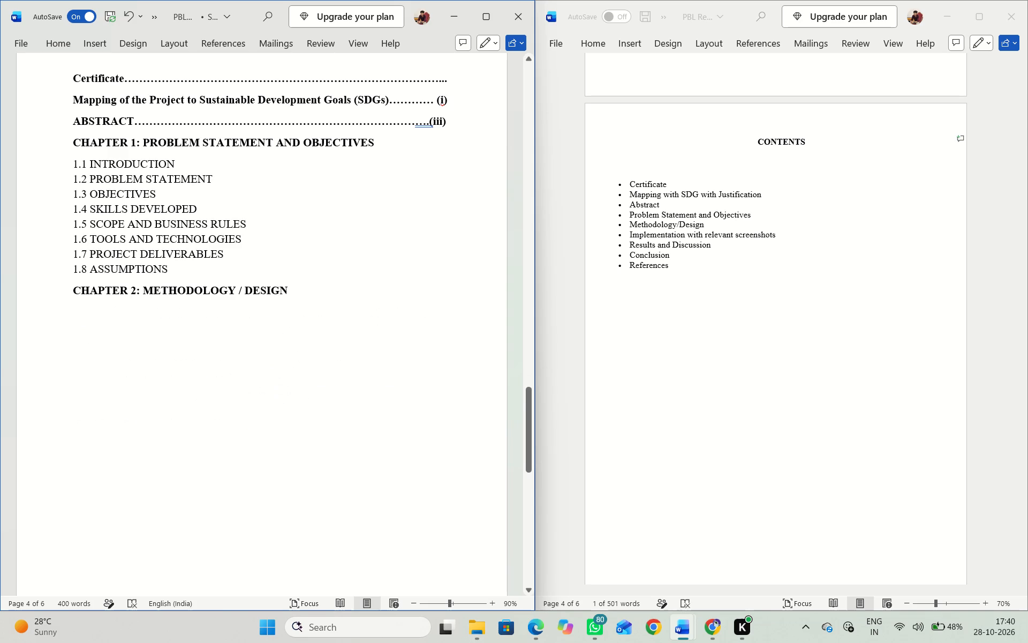
Examine the font, spacing, margin and page-number guidelines for preparing the project report in the PBL Report document.
{"action": "left_click", "coordinate": [940, 20]}
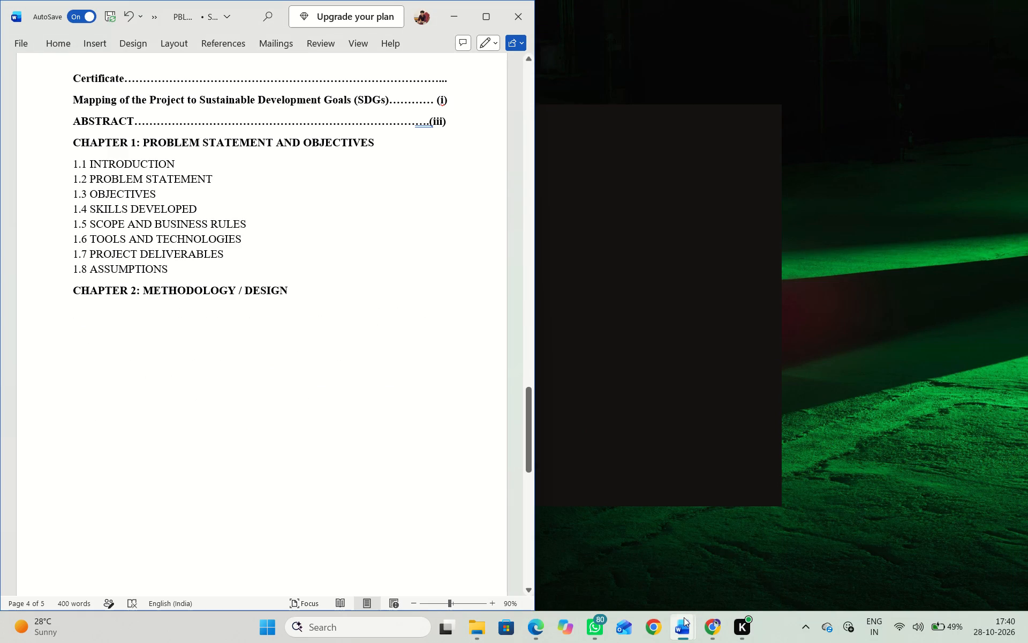
{"action": "left_click", "coordinate": [684, 617]}
{"action": "left_click", "coordinate": [626, 572]}
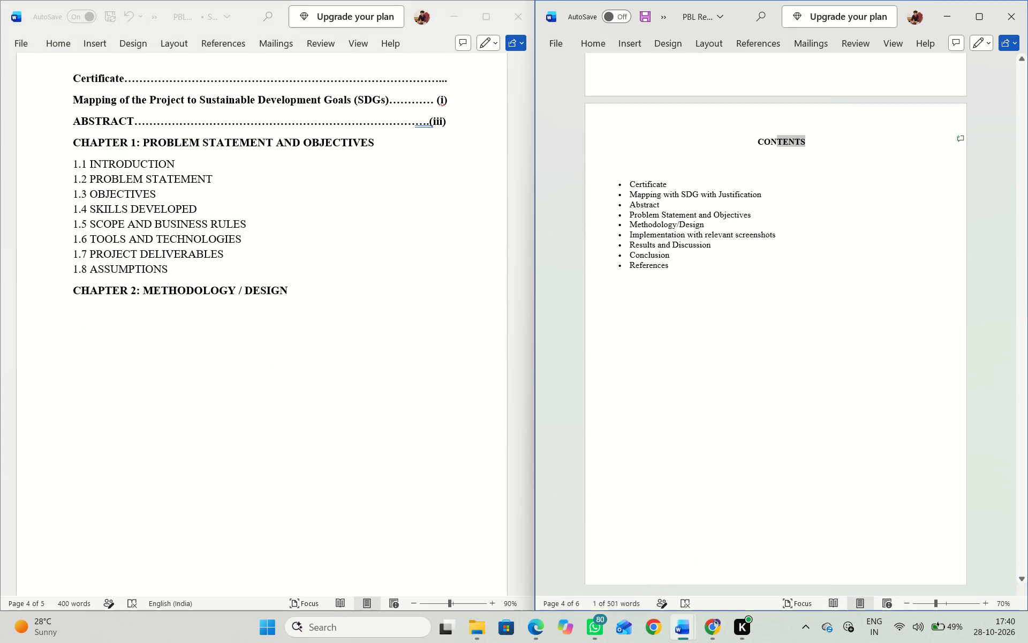
{"action": "scroll", "coordinate": [638, 333], "scroll_direction": "down", "scroll_amount": 19}
{"action": "scroll", "coordinate": [641, 325], "scroll_direction": "down", "scroll_amount": 6}
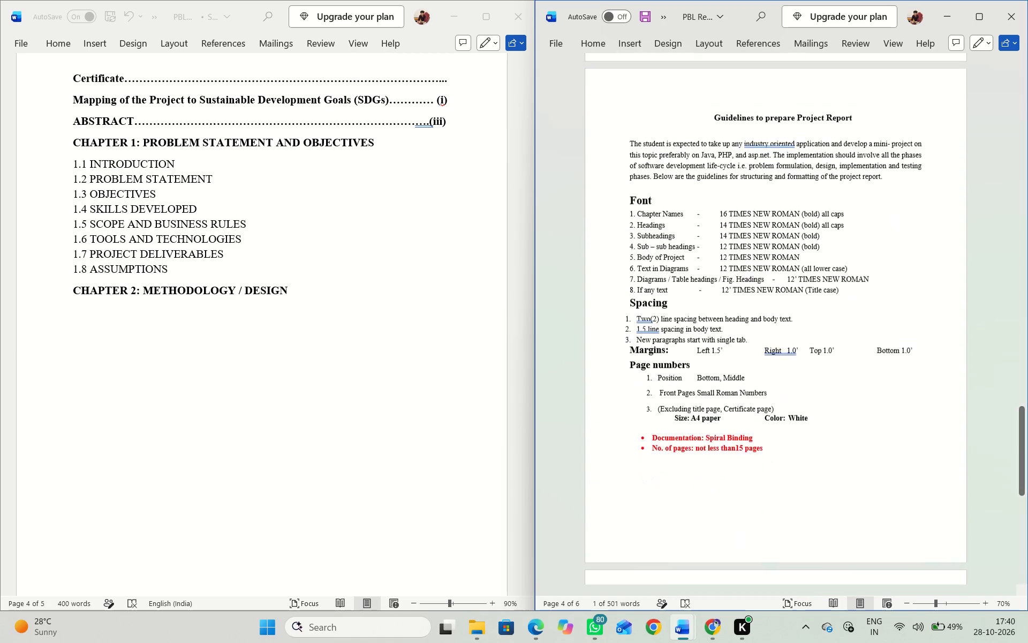
Maximize the PBL PROJECT document and undo its last change.
{"action": "left_click", "coordinate": [475, 14]}
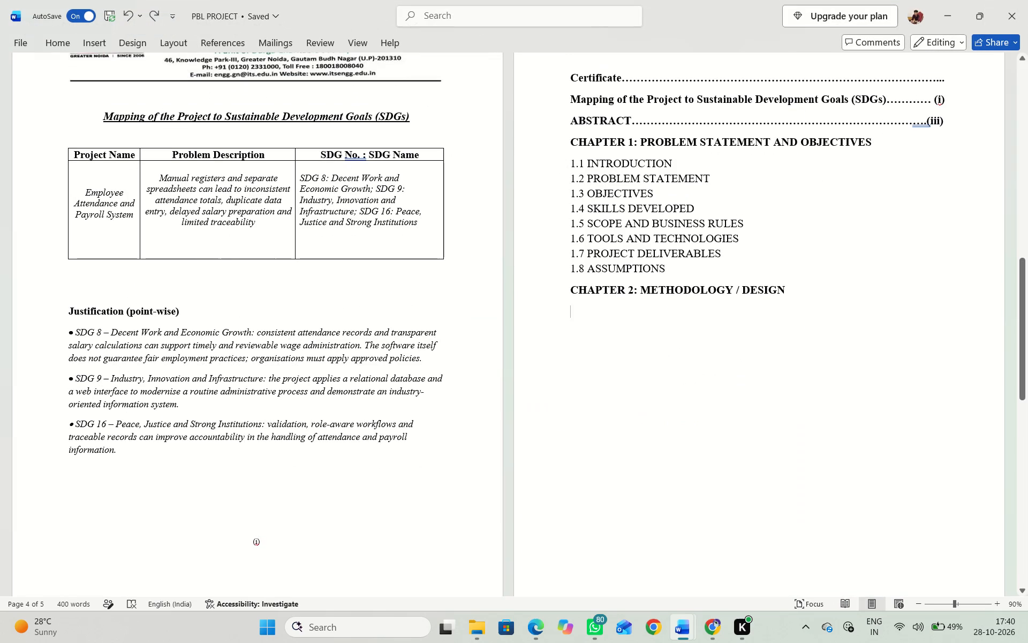
{"action": "key", "text": "ctrl+z"}
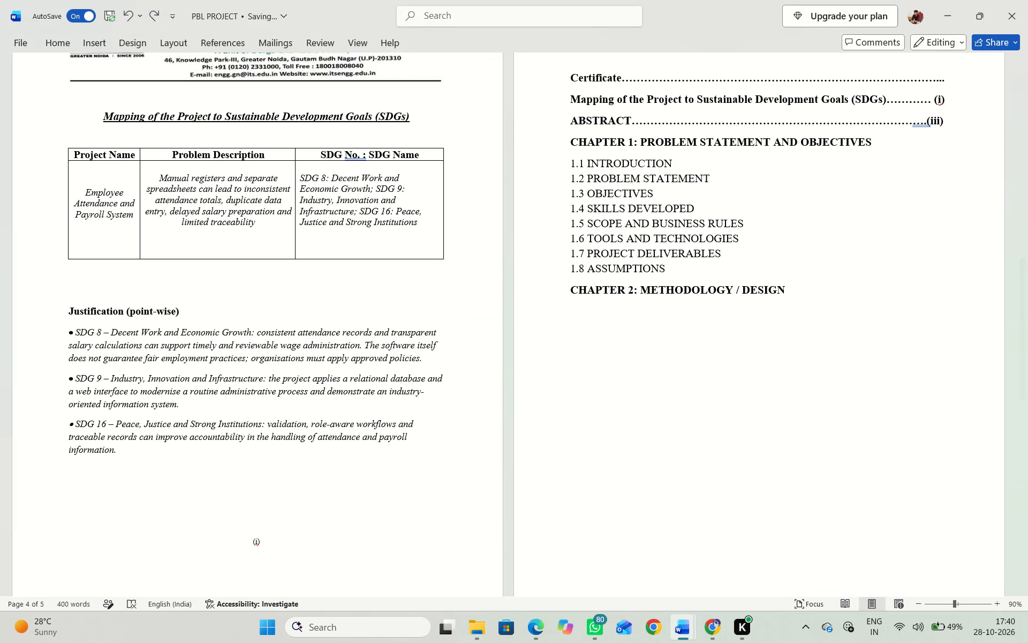
Review the PBL PROJECT document from the cover page through the certificate and SDG mapping pages to the contents page.
{"action": "scroll", "coordinate": [502, 295], "scroll_direction": "down", "scroll_amount": 8}
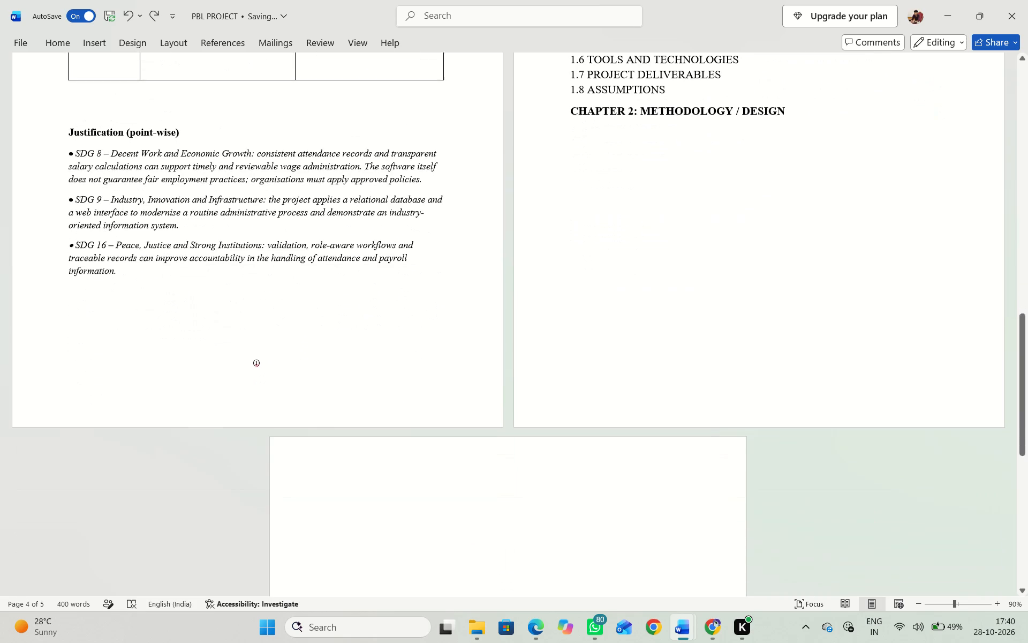
{"action": "scroll", "coordinate": [502, 294], "scroll_direction": "up", "scroll_amount": 17}
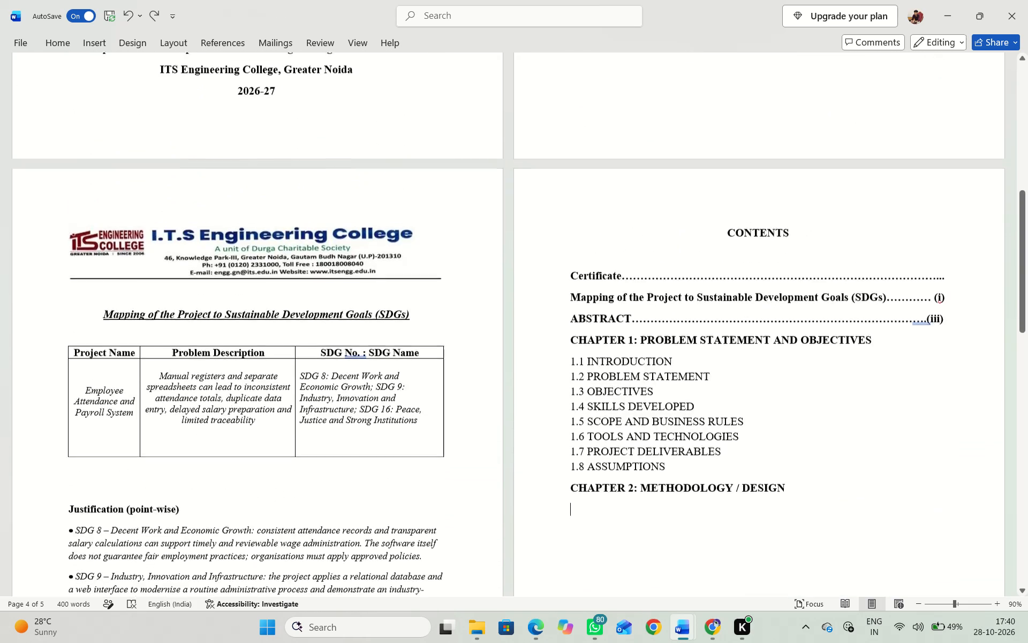
{"action": "scroll", "coordinate": [501, 266], "scroll_direction": "up", "scroll_amount": 9}
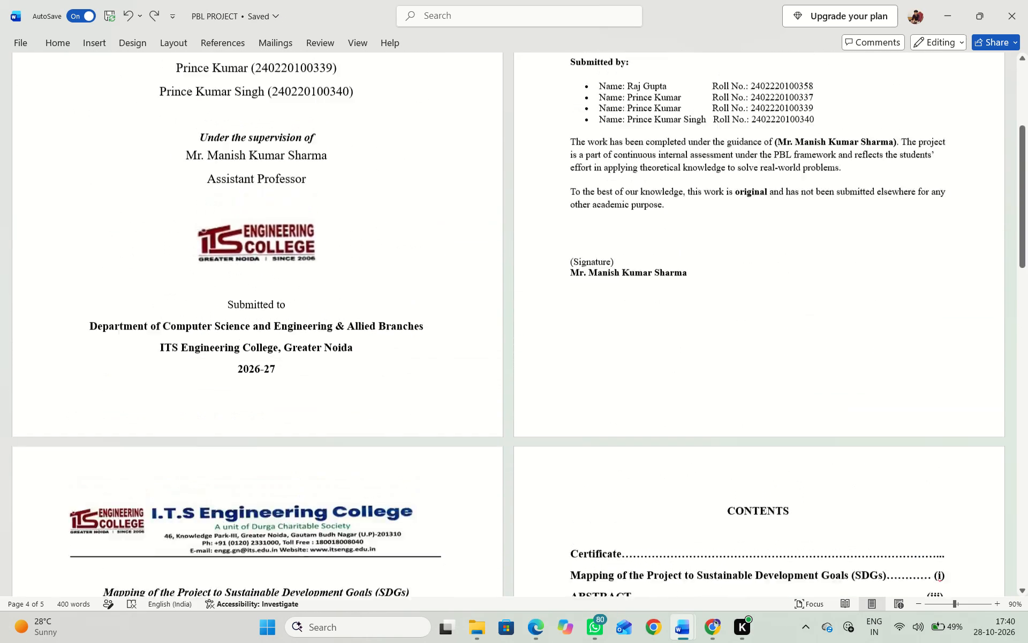
{"action": "scroll", "coordinate": [501, 266], "scroll_direction": "up", "scroll_amount": 1}
{"action": "scroll", "coordinate": [501, 266], "scroll_direction": "down", "scroll_amount": 10}
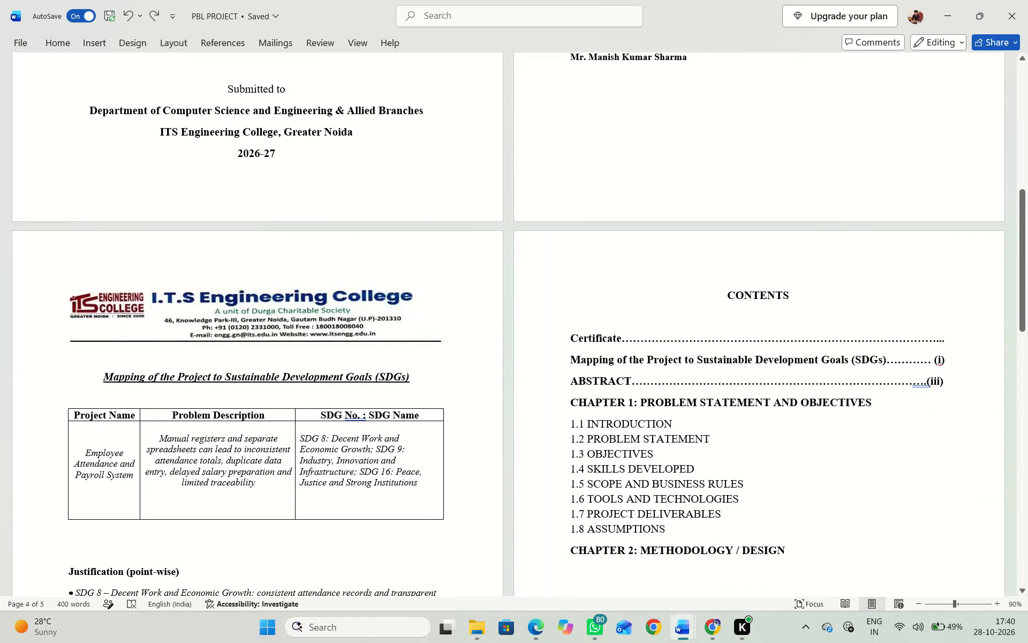
{"action": "scroll", "coordinate": [501, 266], "scroll_direction": "down", "scroll_amount": 3}
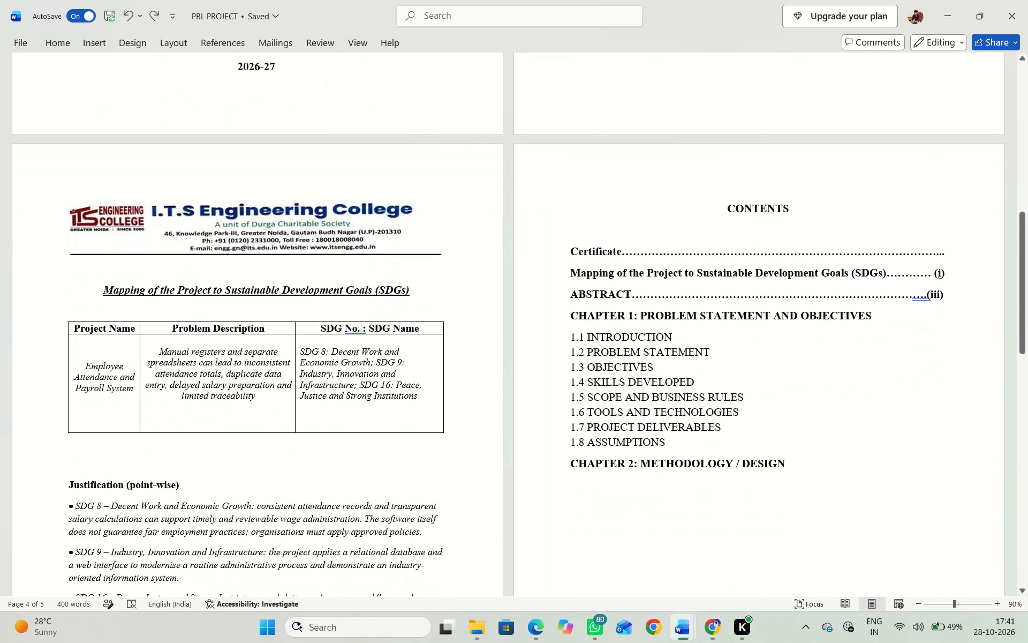
{"action": "scroll", "coordinate": [501, 266], "scroll_direction": "down", "scroll_amount": 9}
{"action": "scroll", "coordinate": [501, 267], "scroll_direction": "up", "scroll_amount": 5}
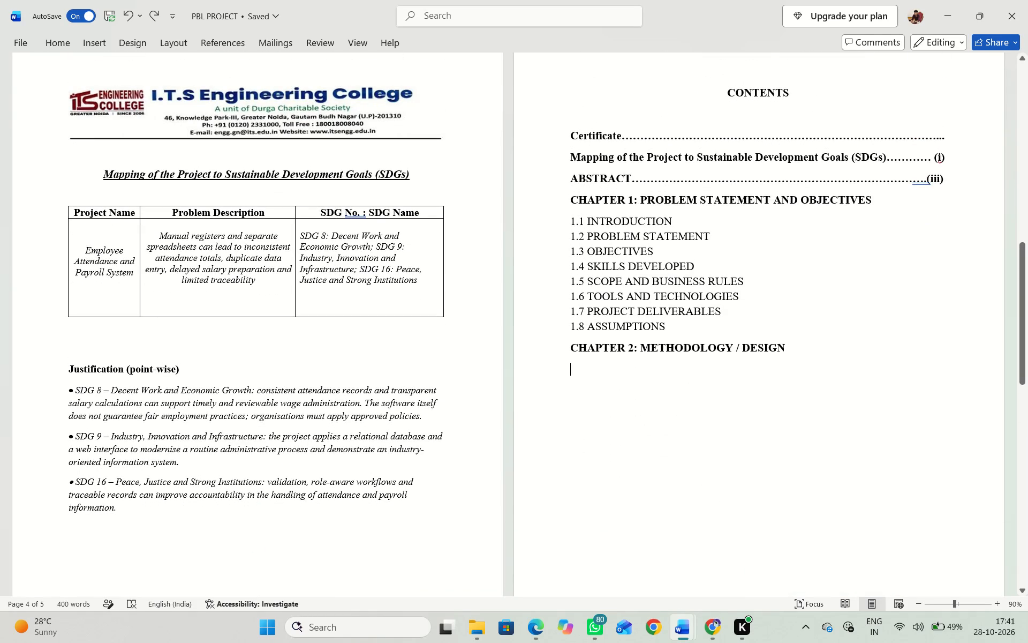
{"action": "scroll", "coordinate": [735, 288], "scroll_direction": "up", "scroll_amount": 5, "text": "ctrl"}
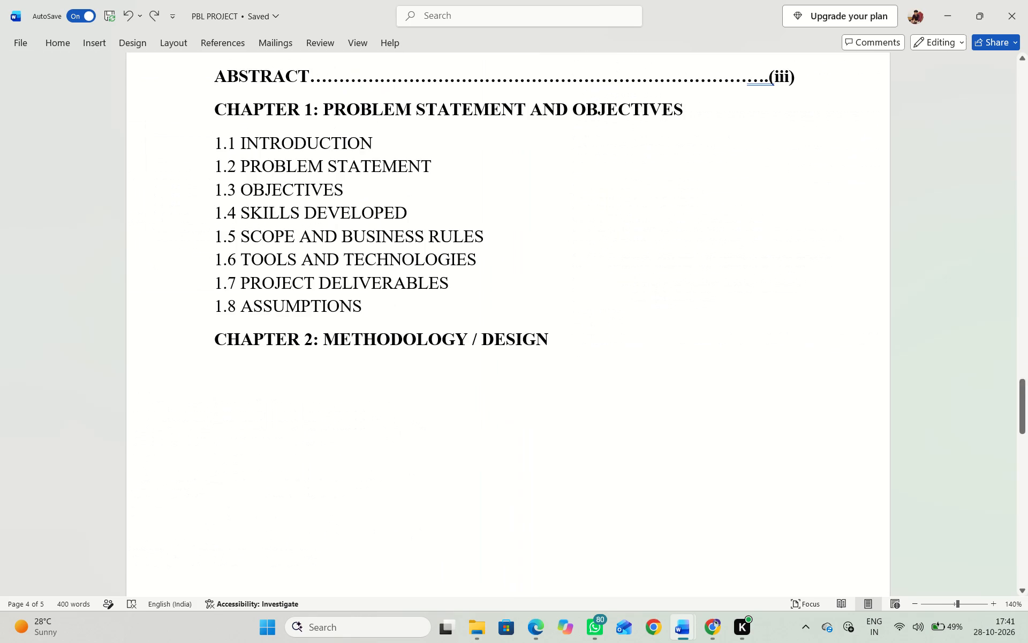
{"action": "scroll", "coordinate": [735, 286], "scroll_direction": "up", "scroll_amount": 12}
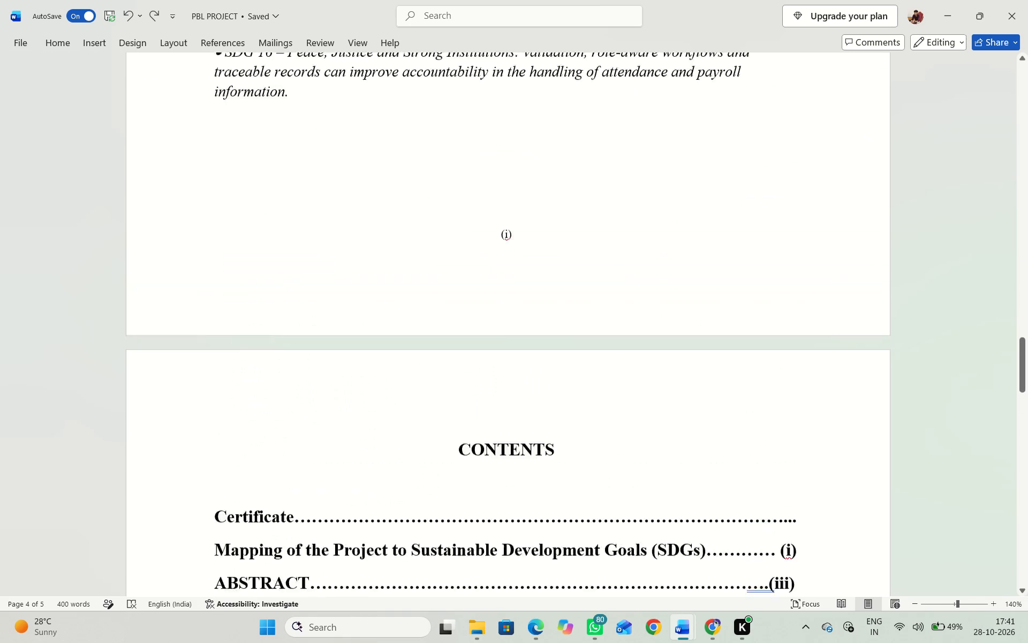
{"action": "scroll", "coordinate": [735, 281], "scroll_direction": "up", "scroll_amount": 12}
{"action": "scroll", "coordinate": [734, 245], "scroll_direction": "up", "scroll_amount": 11}
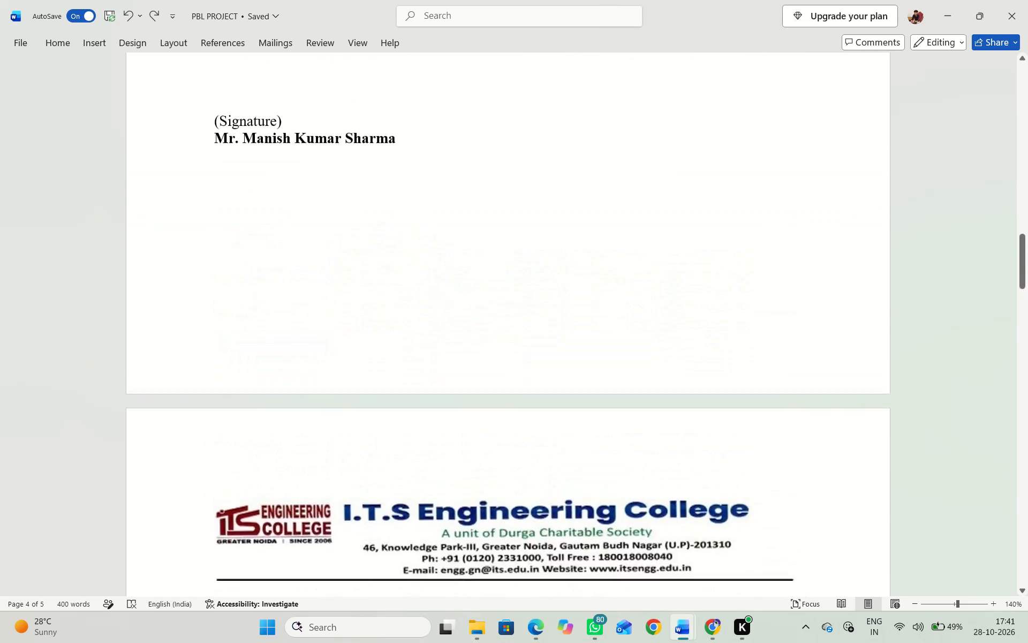
{"action": "scroll", "coordinate": [735, 233], "scroll_direction": "up", "scroll_amount": 10}
{"action": "scroll", "coordinate": [739, 219], "scroll_direction": "up", "scroll_amount": 20}
{"action": "scroll", "coordinate": [739, 219], "scroll_direction": "up", "scroll_amount": 1}
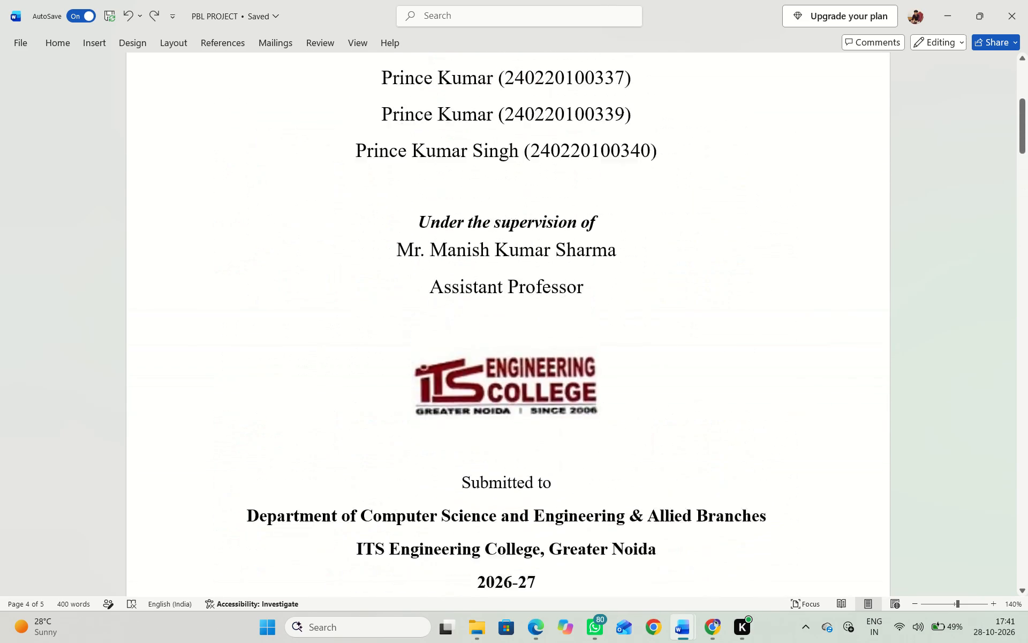
{"action": "scroll", "coordinate": [739, 219], "scroll_direction": "up", "scroll_amount": 13}
{"action": "scroll", "coordinate": [739, 219], "scroll_direction": "down", "scroll_amount": 19}
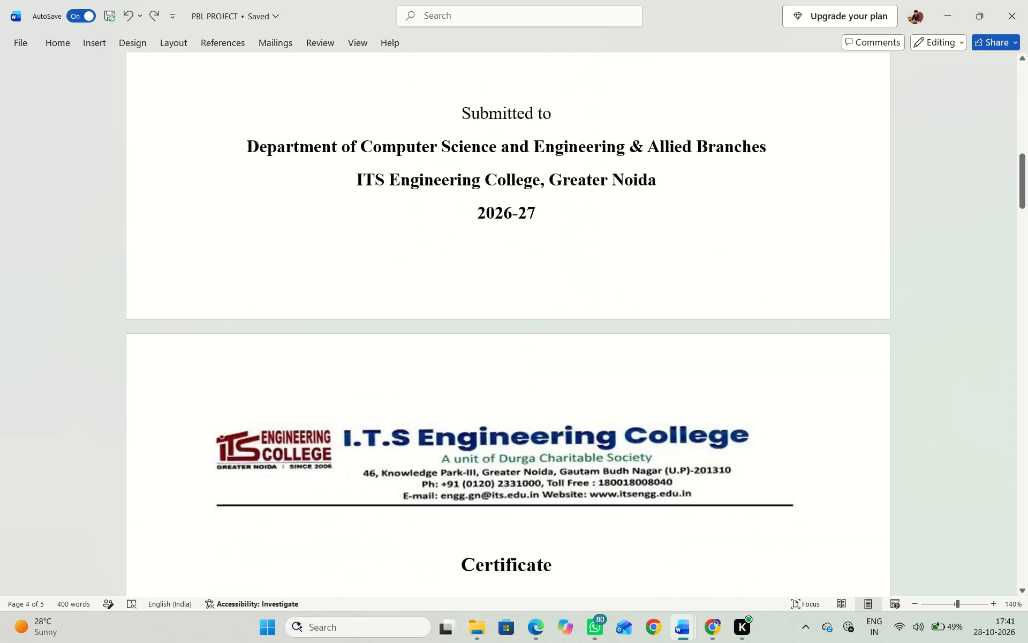
{"action": "scroll", "coordinate": [739, 219], "scroll_direction": "down", "scroll_amount": 14}
{"action": "scroll", "coordinate": [739, 219], "scroll_direction": "down", "scroll_amount": 20}
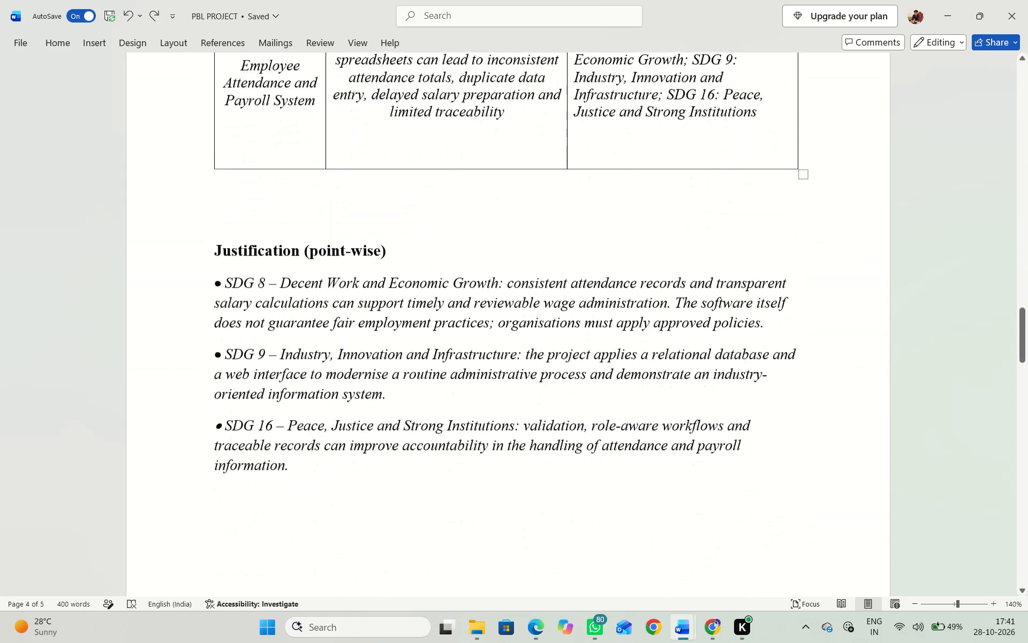
{"action": "scroll", "coordinate": [739, 219], "scroll_direction": "down", "scroll_amount": 20}
{"action": "scroll", "coordinate": [739, 219], "scroll_direction": "down", "scroll_amount": 6}
{"action": "scroll", "coordinate": [739, 219], "scroll_direction": "up", "scroll_amount": 2}
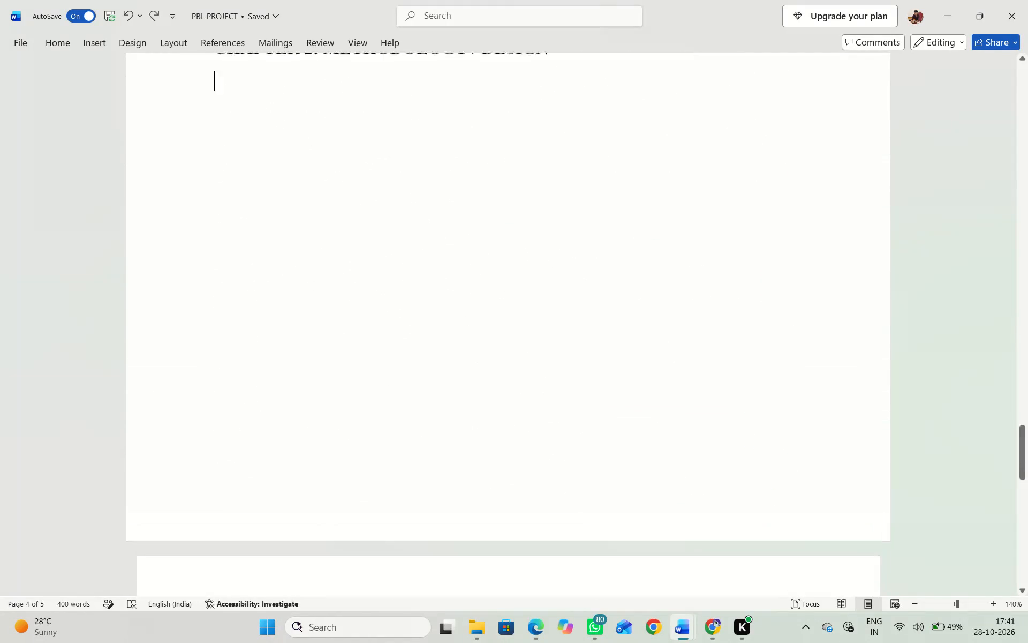
{"action": "scroll", "coordinate": [739, 219], "scroll_direction": "up", "scroll_amount": 4}
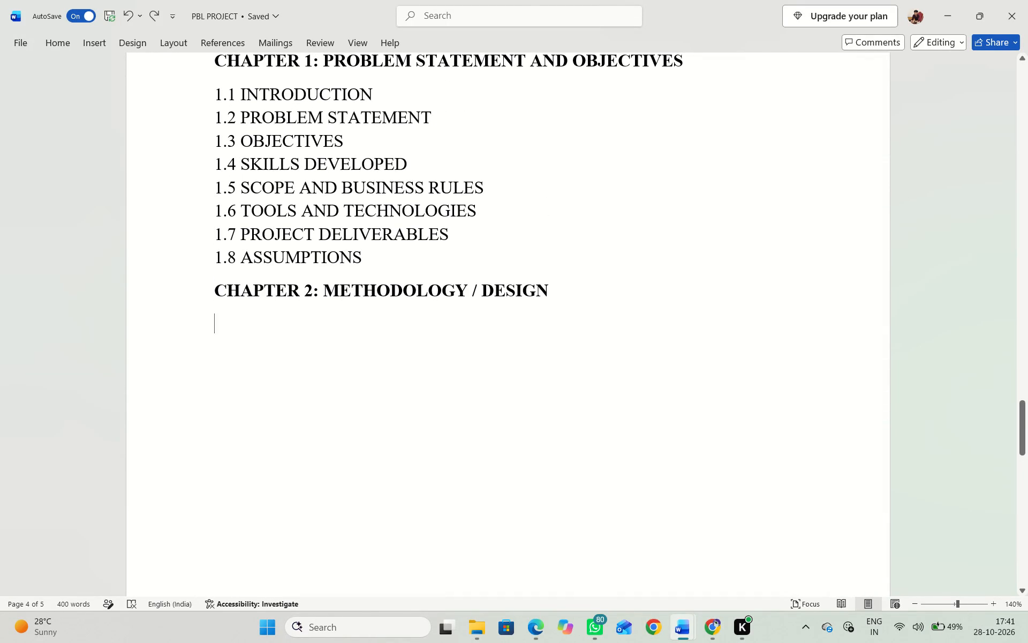
Check the chapter and section headings on the contents page of the final pbl dbms report PDF in Edge.
{"action": "left_click", "coordinate": [533, 619]}
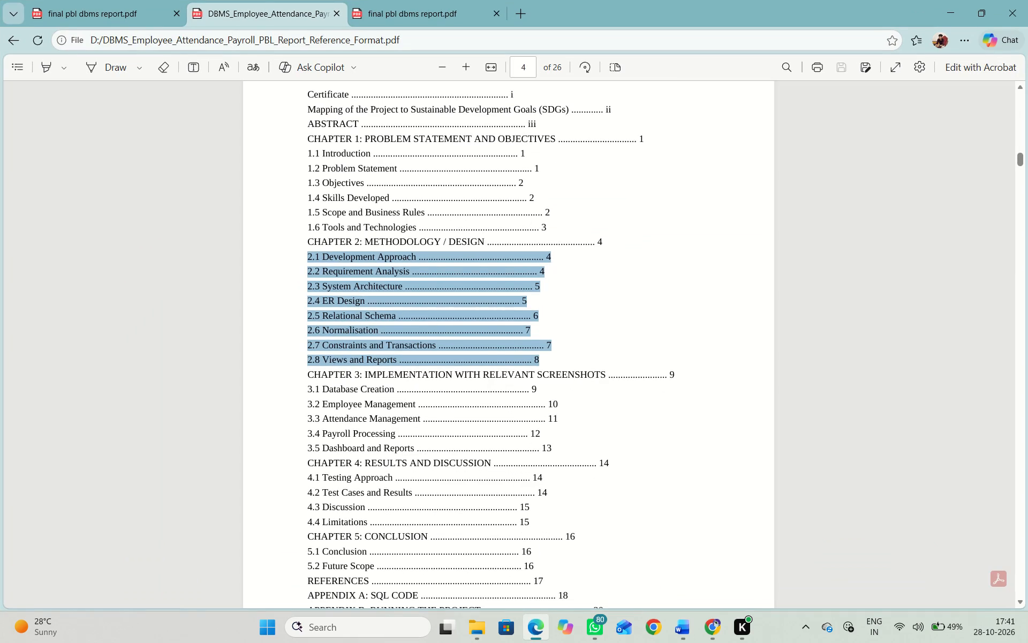
{"action": "left_click", "coordinate": [381, 3]}
{"action": "scroll", "coordinate": [447, 235], "scroll_direction": "down", "scroll_amount": 3}
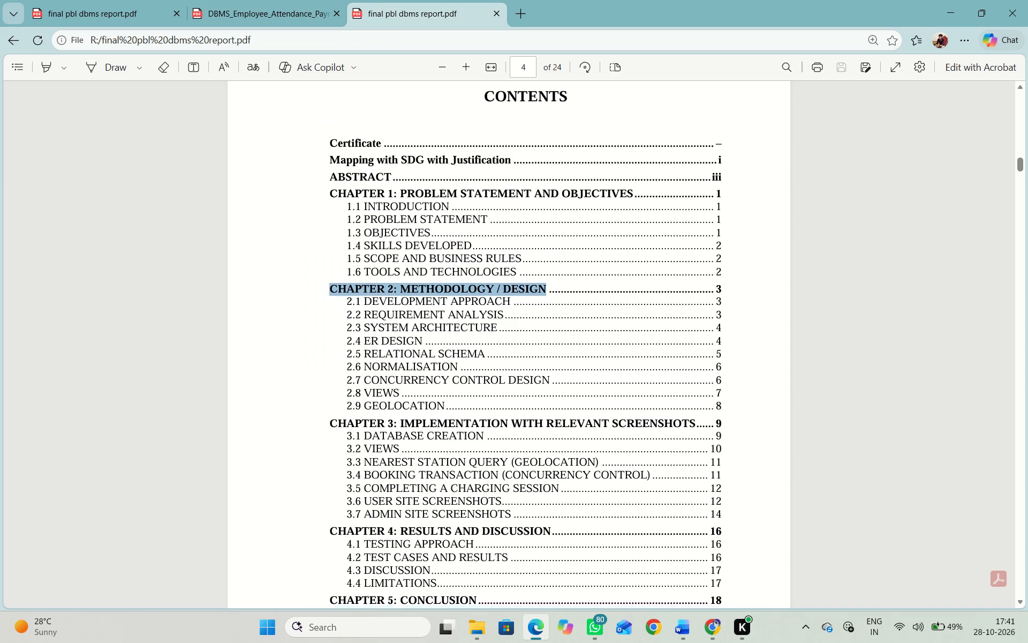
{"action": "scroll", "coordinate": [448, 240], "scroll_direction": "down", "scroll_amount": 3}
{"action": "scroll", "coordinate": [449, 230], "scroll_direction": "up", "scroll_amount": 8}
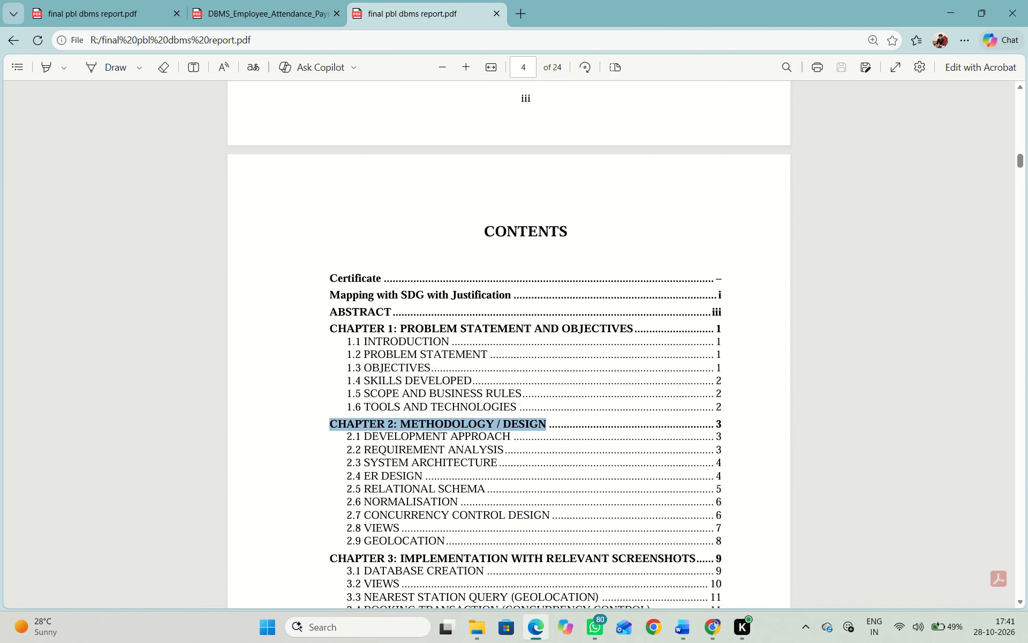
Compare the contents-page headings in the final pbl dbms report PDF with the DBMS Employee Attendance Payroll reference PDF.
{"action": "scroll", "coordinate": [449, 228], "scroll_direction": "down", "scroll_amount": 2}
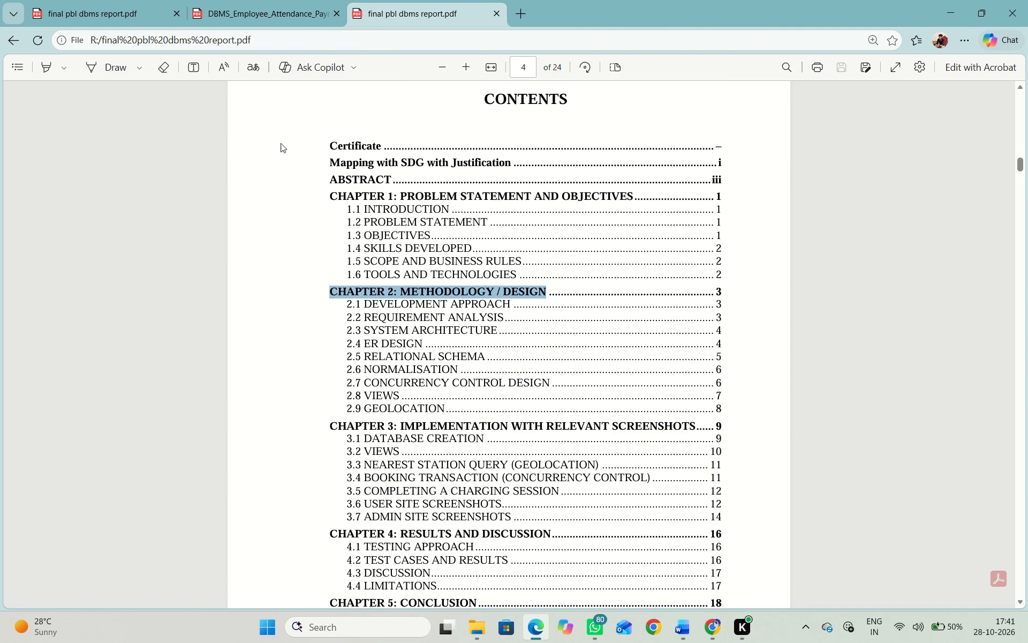
{"action": "left_click", "coordinate": [213, 19]}
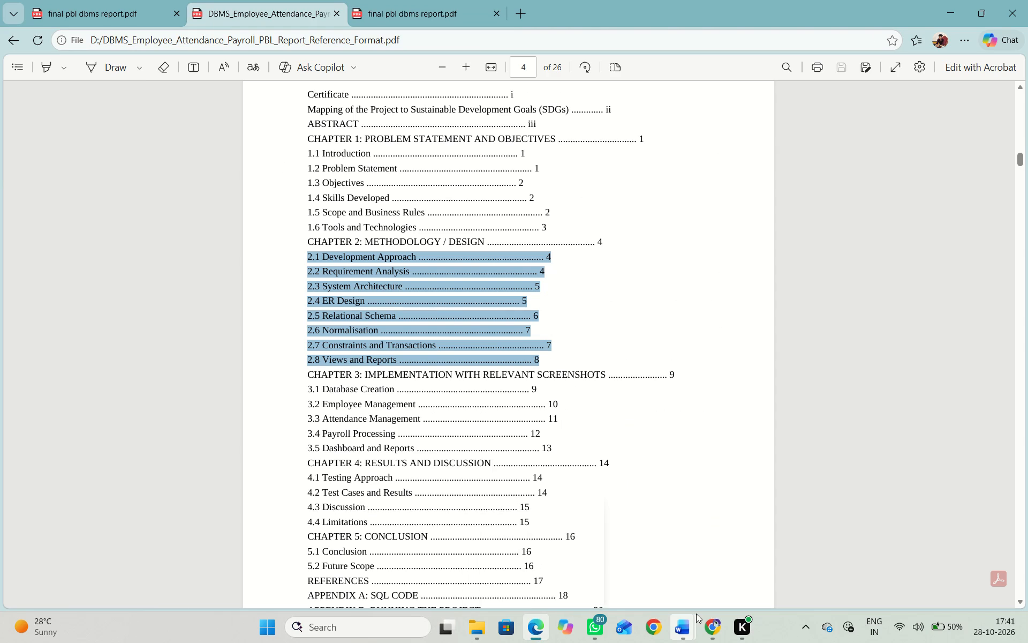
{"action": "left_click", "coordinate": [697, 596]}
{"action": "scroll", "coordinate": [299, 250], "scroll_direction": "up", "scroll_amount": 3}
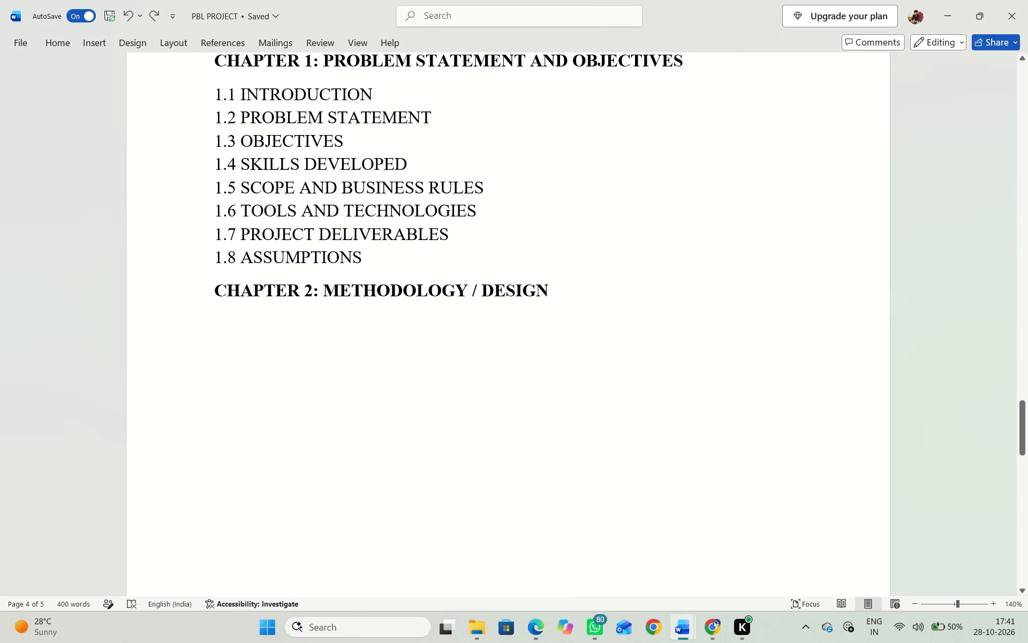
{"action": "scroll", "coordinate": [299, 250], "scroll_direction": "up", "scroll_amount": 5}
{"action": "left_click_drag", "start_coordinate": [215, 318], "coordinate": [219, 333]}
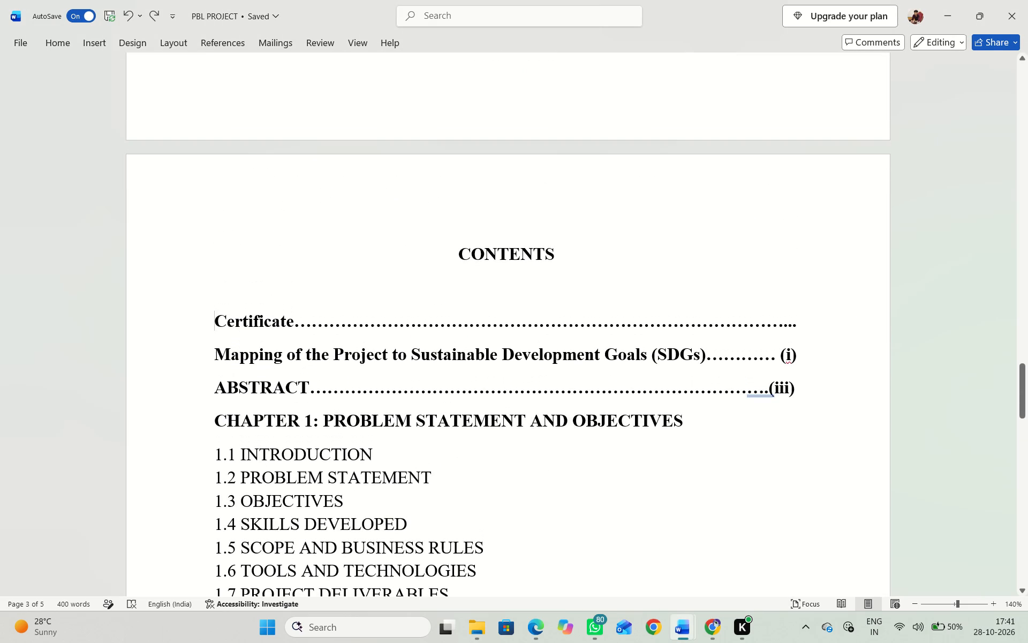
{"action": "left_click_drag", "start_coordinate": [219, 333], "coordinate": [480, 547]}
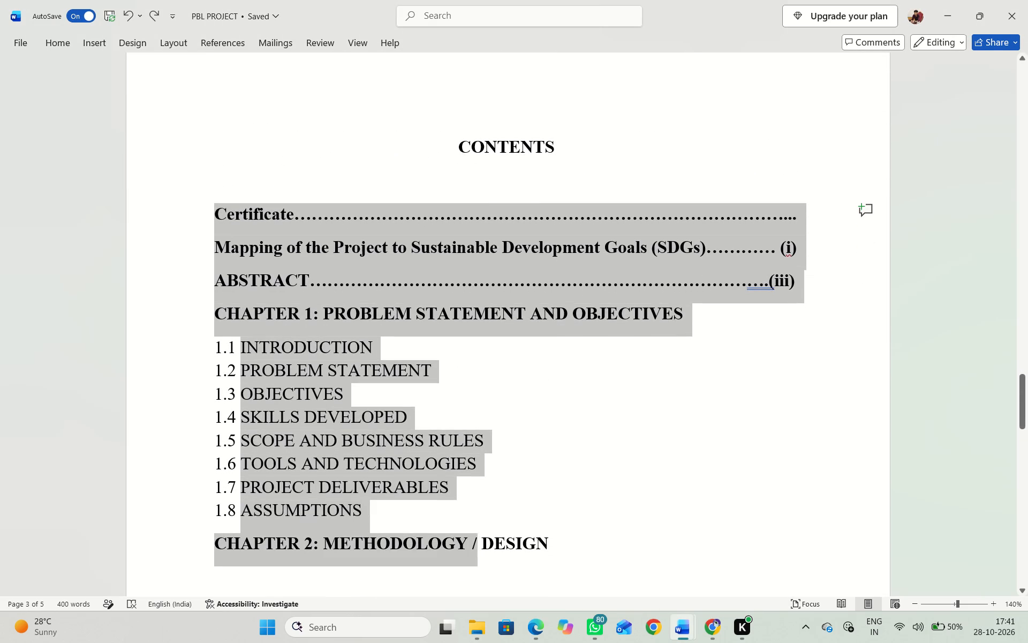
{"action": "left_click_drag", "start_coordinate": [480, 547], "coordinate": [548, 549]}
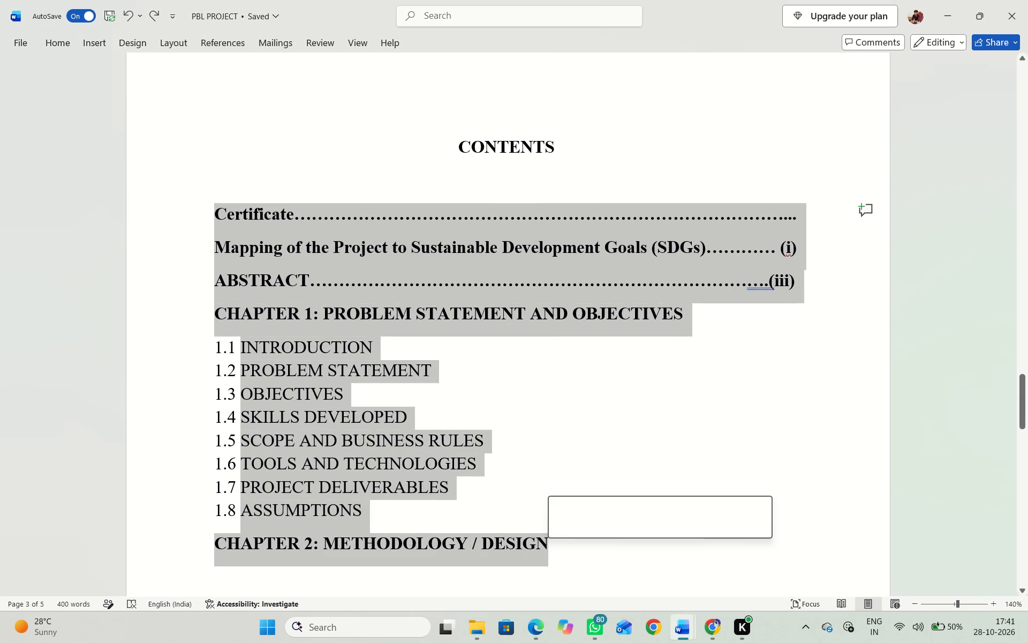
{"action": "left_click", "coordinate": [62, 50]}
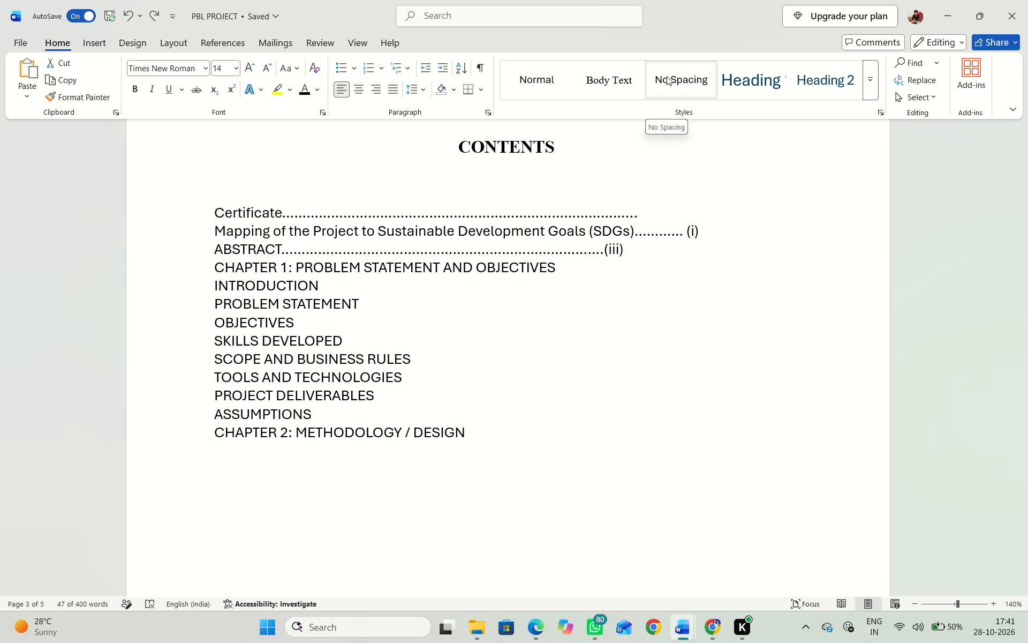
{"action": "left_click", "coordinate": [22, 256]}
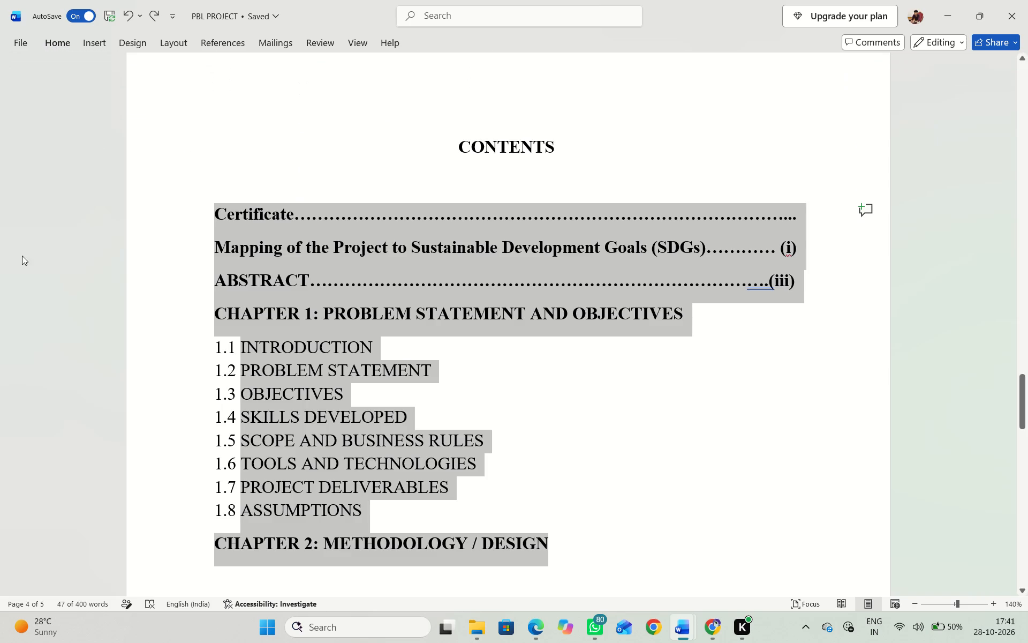
Start a new line below the CHAPTER 2: METHODOLOGY / DESIGN heading on the PBL PROJECT contents page in Word.
{"action": "left_click", "coordinate": [550, 540]}
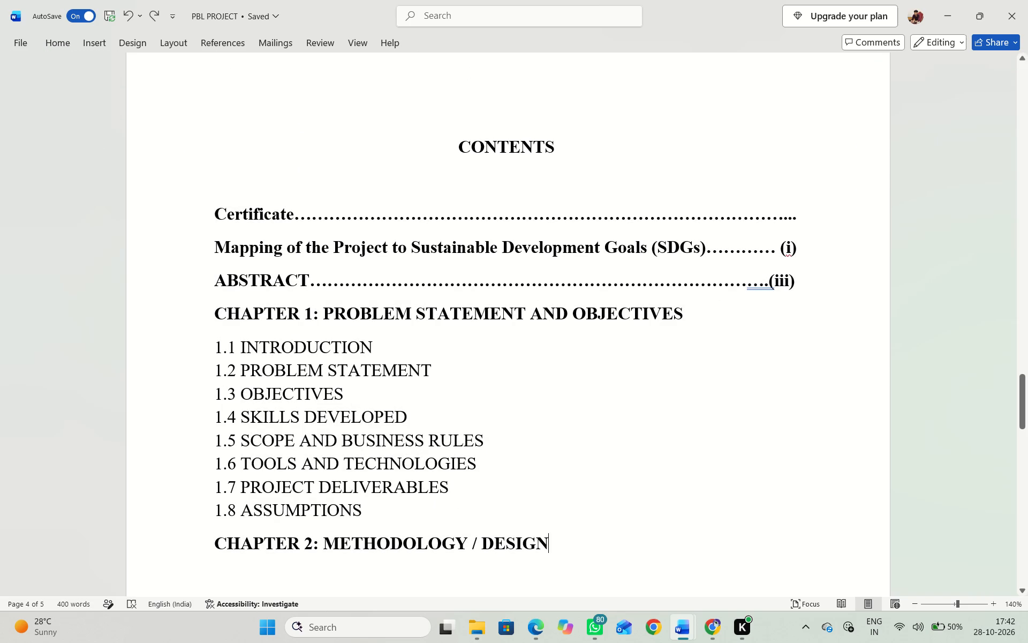
{"action": "key", "text": "Return"}
{"action": "scroll", "coordinate": [376, 481], "scroll_direction": "down", "scroll_amount": 5}
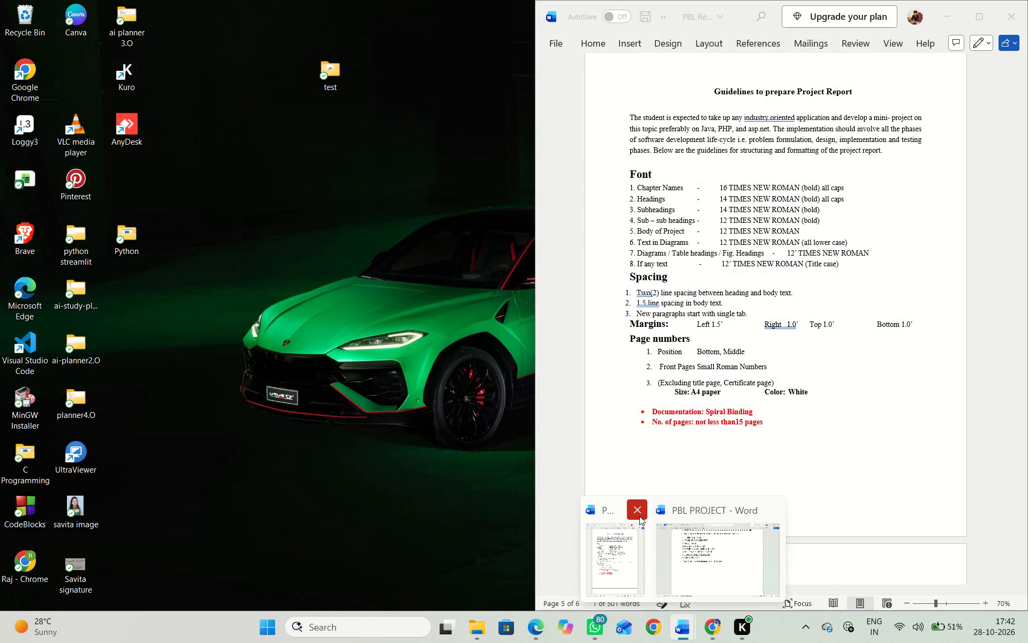
Close the PBL Report Format 3 document without saving its changes.
{"action": "left_click", "coordinate": [638, 514]}
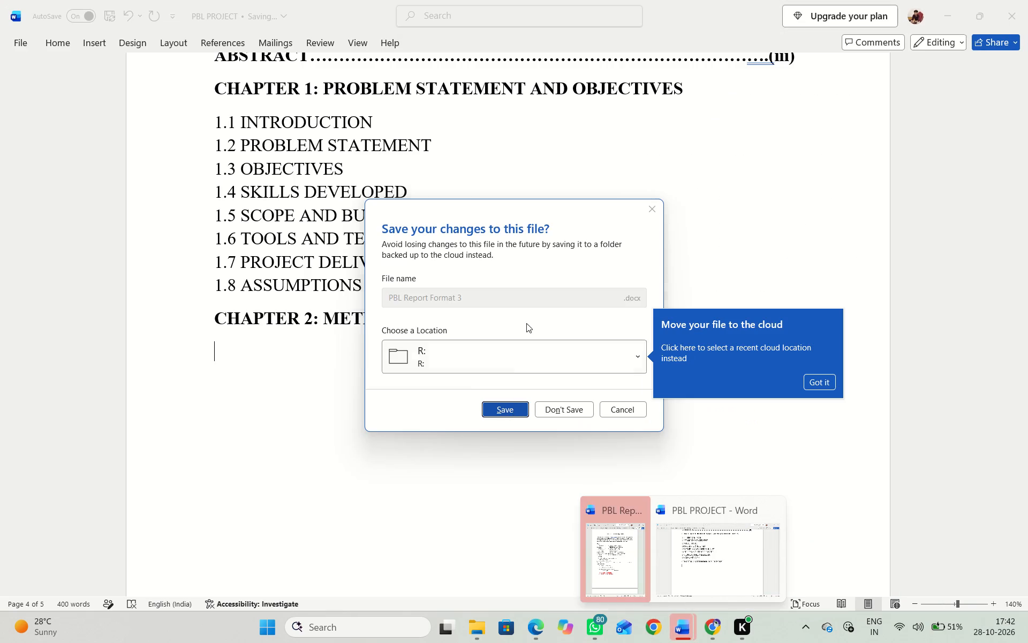
{"action": "left_click", "coordinate": [572, 409]}
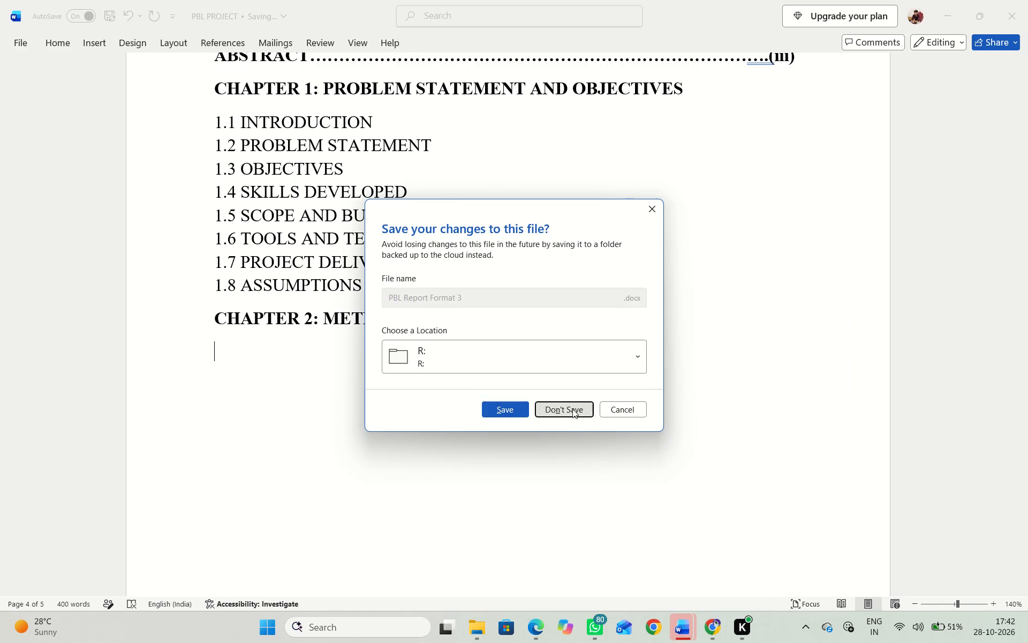
Copy "2.1 Development Approach" from the DBMS Employee Attendance Payroll PDF in Edge to below the Chapter 2 heading in Word, without bold.
{"action": "left_click", "coordinate": [540, 637]}
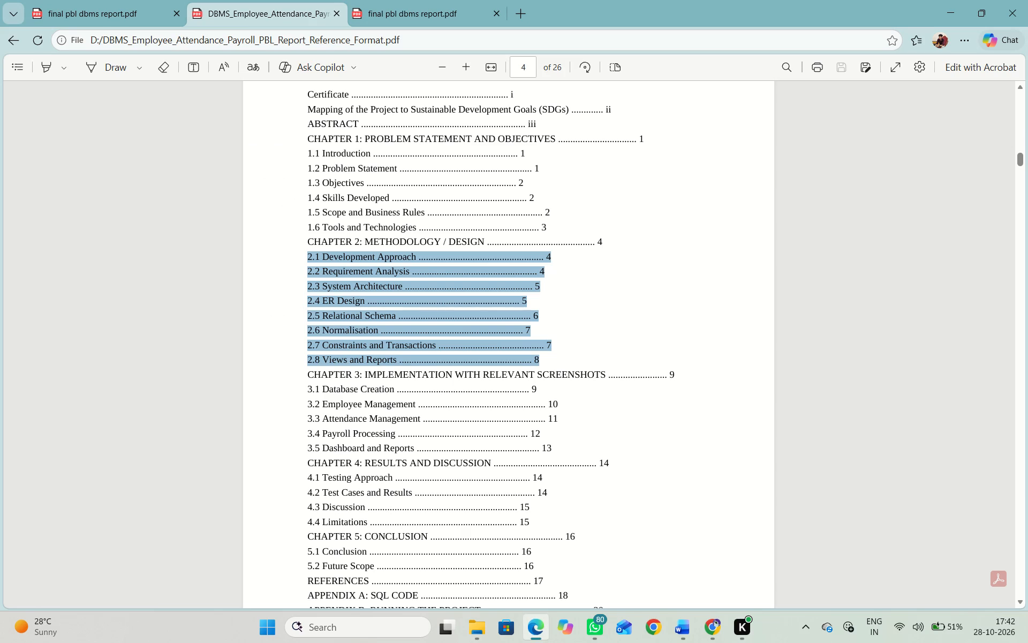
{"action": "left_click", "coordinate": [323, 255]}
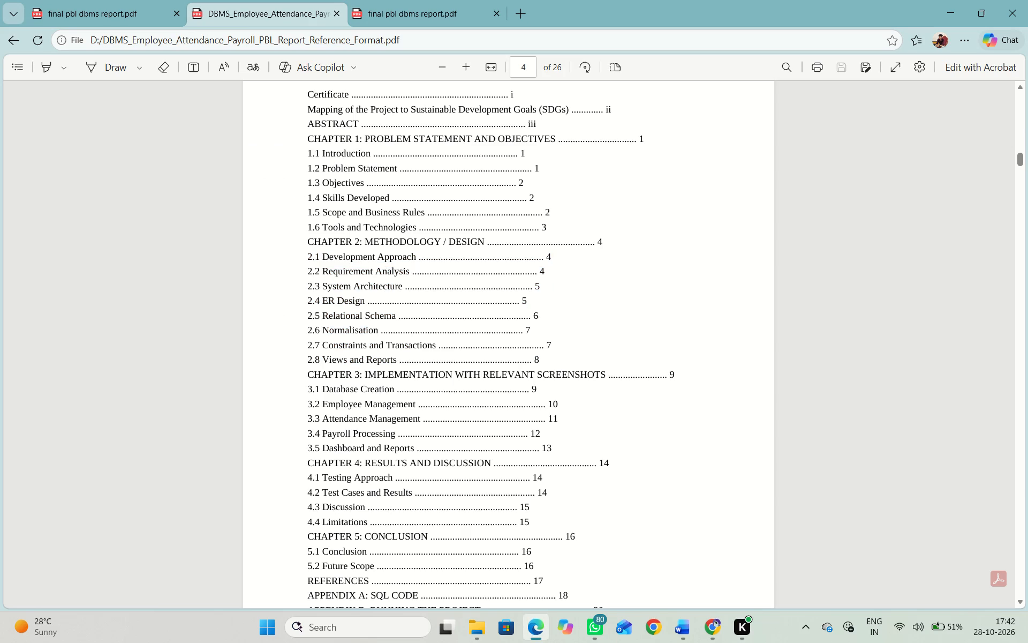
{"action": "left_click_drag", "start_coordinate": [307, 256], "coordinate": [412, 260]}
{"action": "key", "text": "ctrl+c"}
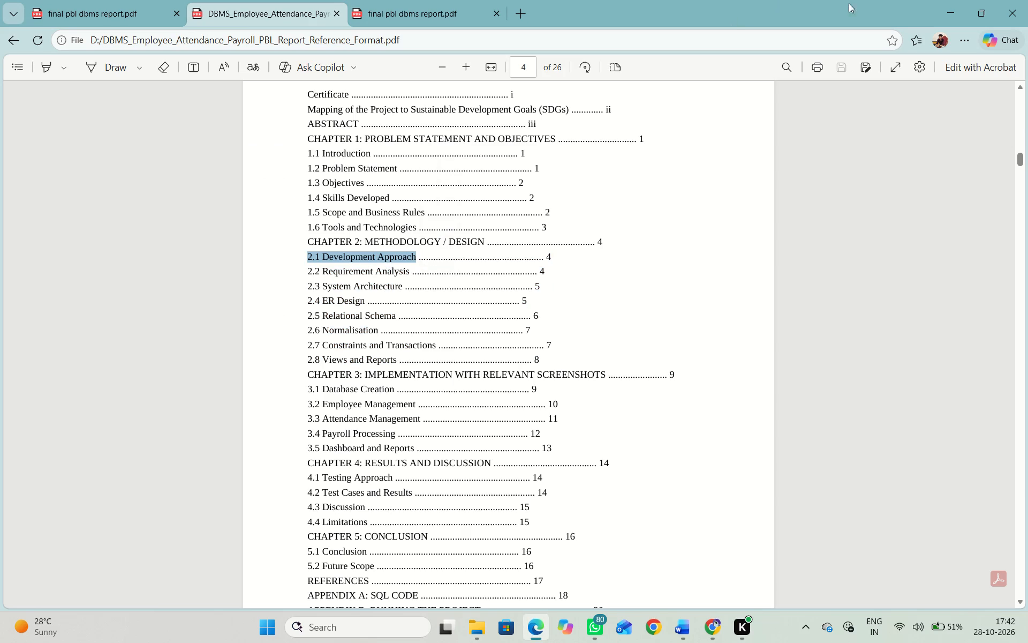
{"action": "left_click", "coordinate": [953, 14]}
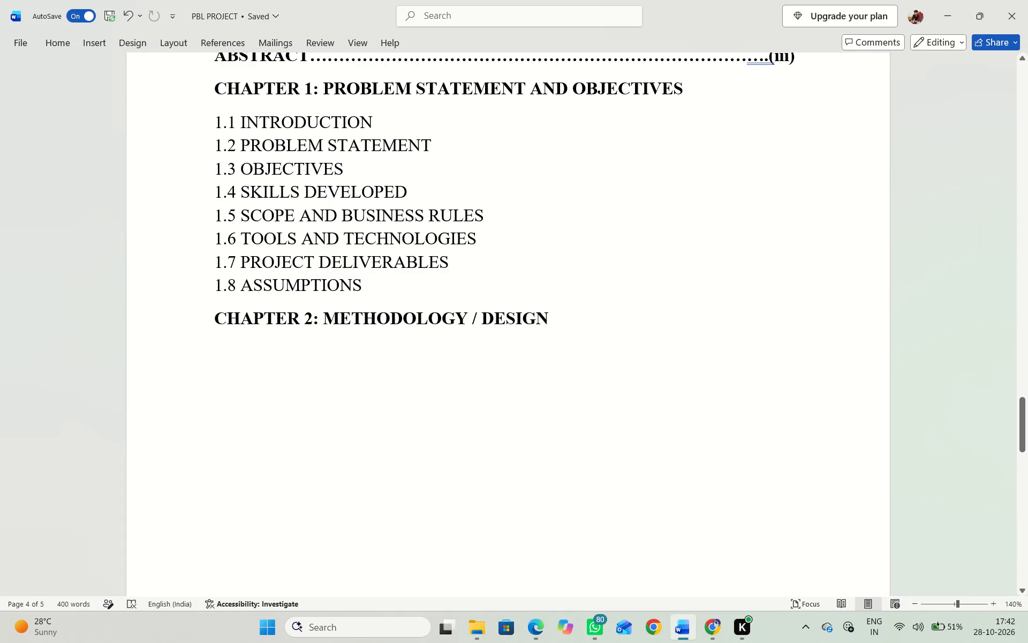
{"action": "key", "text": "ctrl+v"}
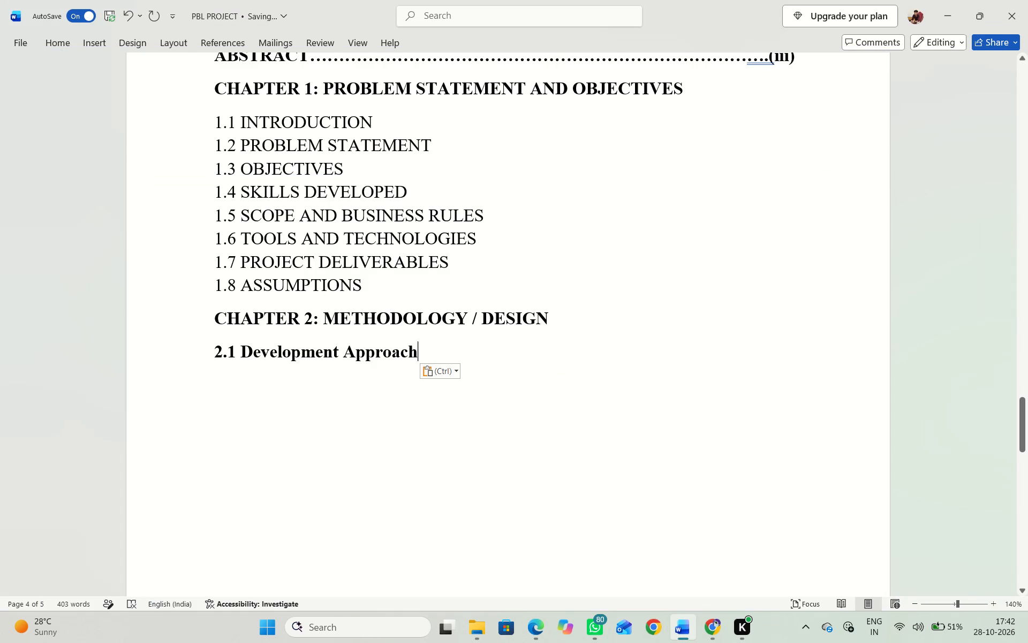
{"action": "left_click_drag", "start_coordinate": [415, 349], "coordinate": [196, 355]}
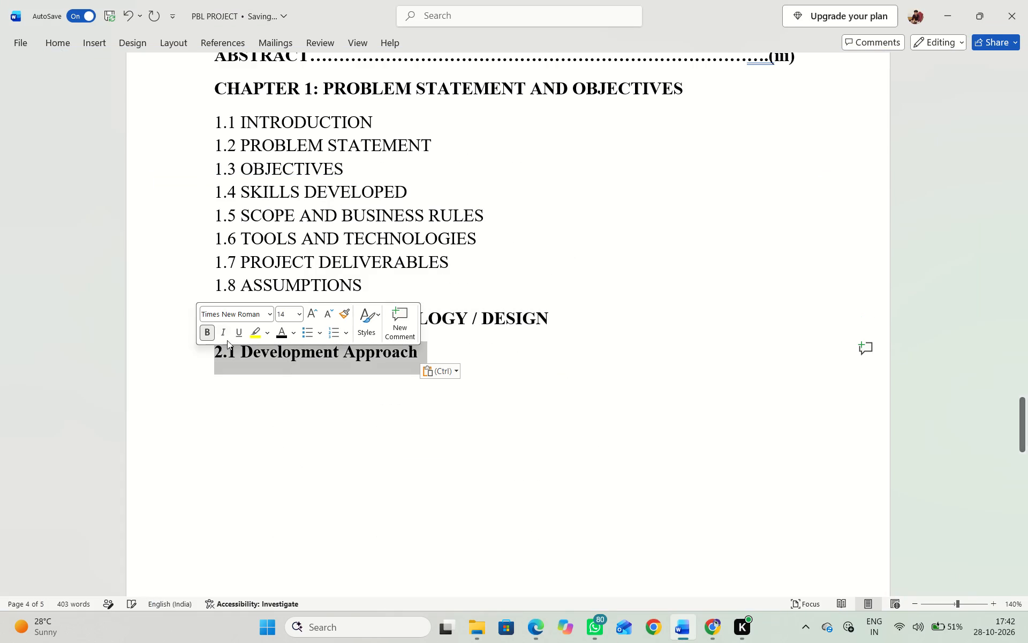
{"action": "left_click", "coordinate": [211, 334]}
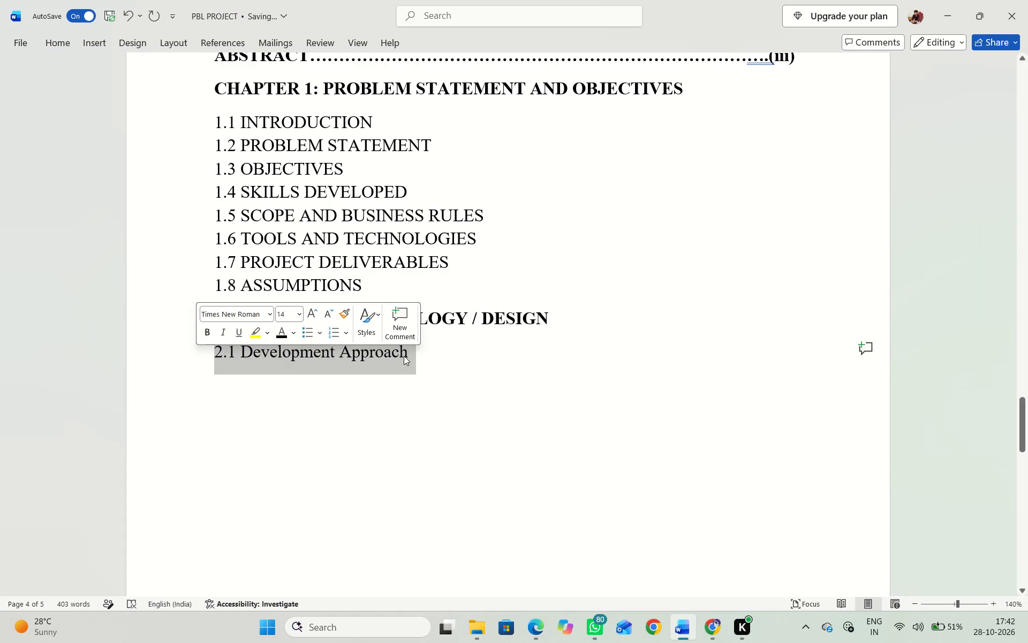
{"action": "left_click", "coordinate": [406, 353]}
Add "2.2 Requirement Analysis" on a new line below section 2.1, copying the title from the reference PDF in Edge.
{"action": "key", "text": "Return"}
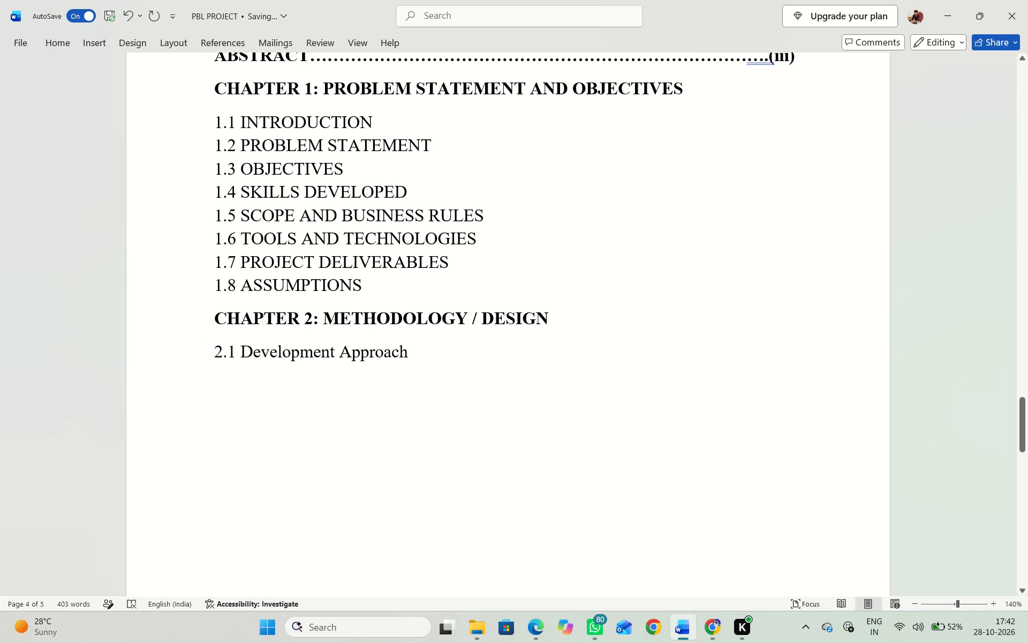
{"action": "type", "text": "2.2"}
{"action": "key", "text": "space"}
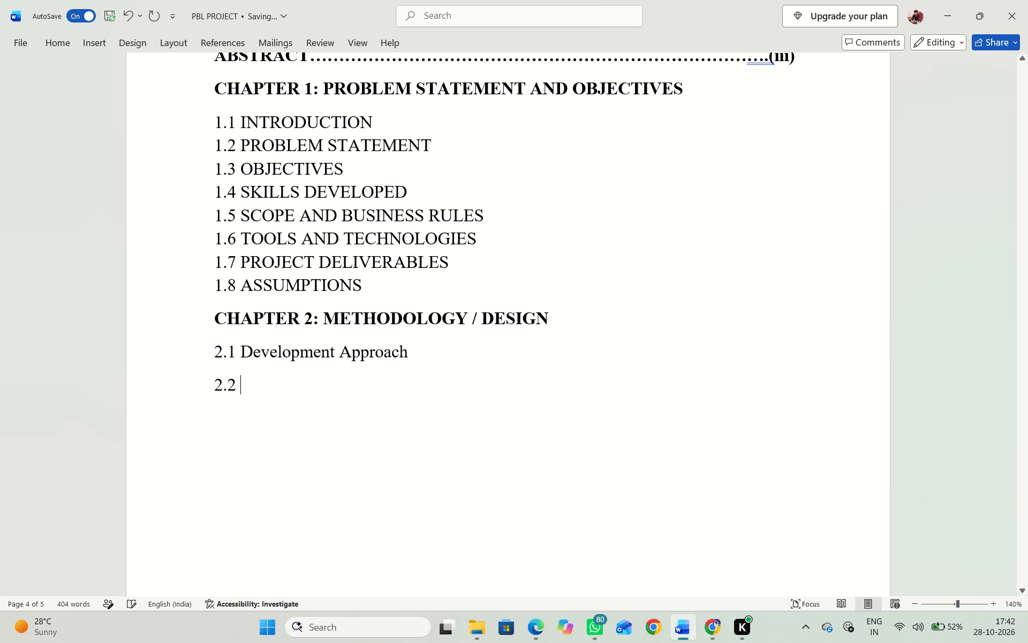
{"action": "left_click", "coordinate": [525, 624]}
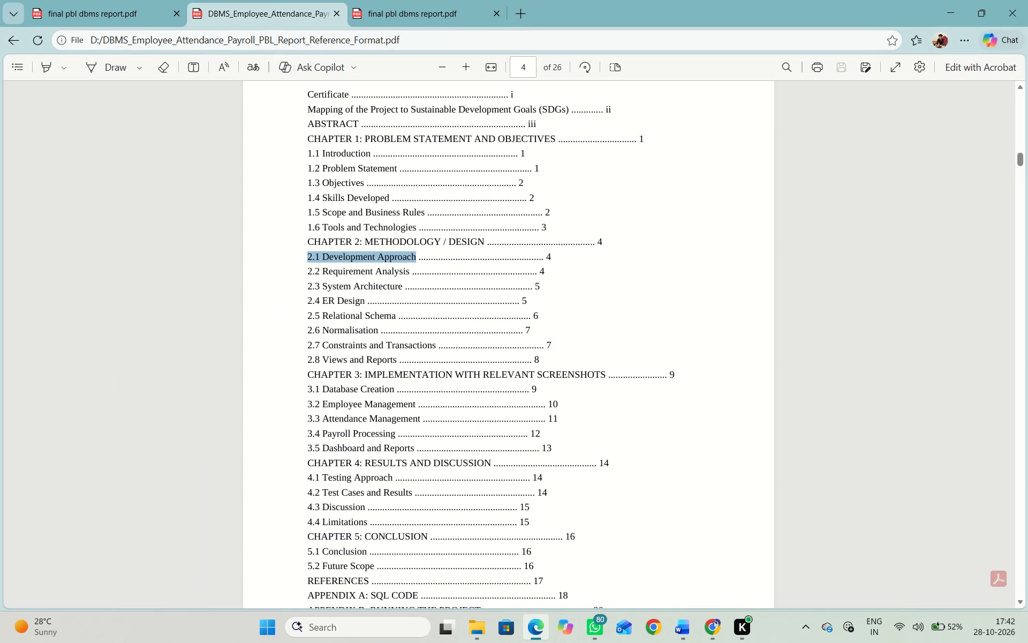
{"action": "left_click_drag", "start_coordinate": [323, 271], "coordinate": [407, 268]}
{"action": "key", "text": "ctrl+c"}
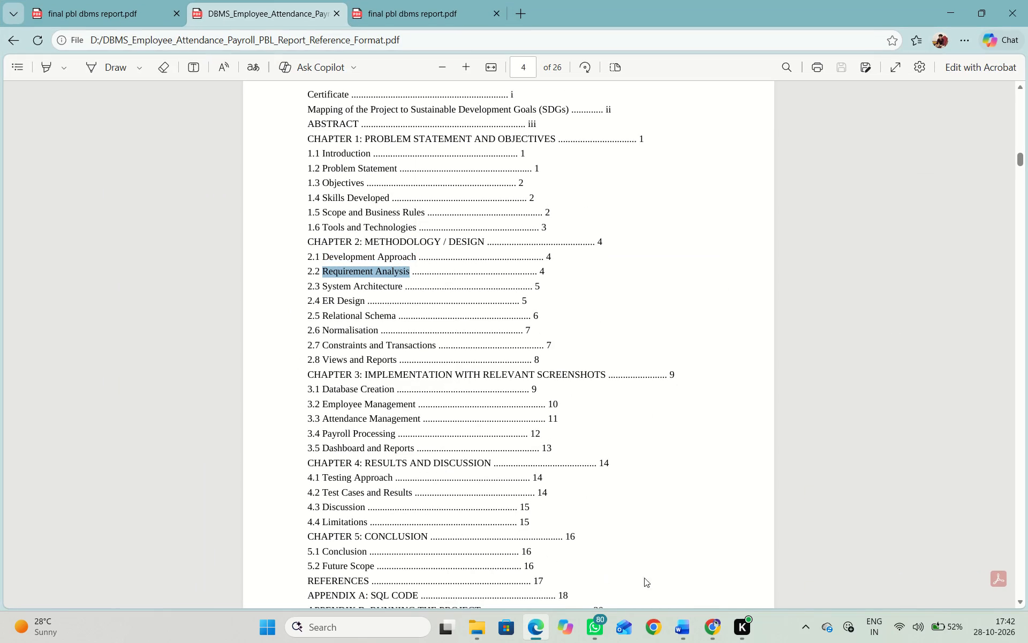
{"action": "left_click", "coordinate": [676, 621]}
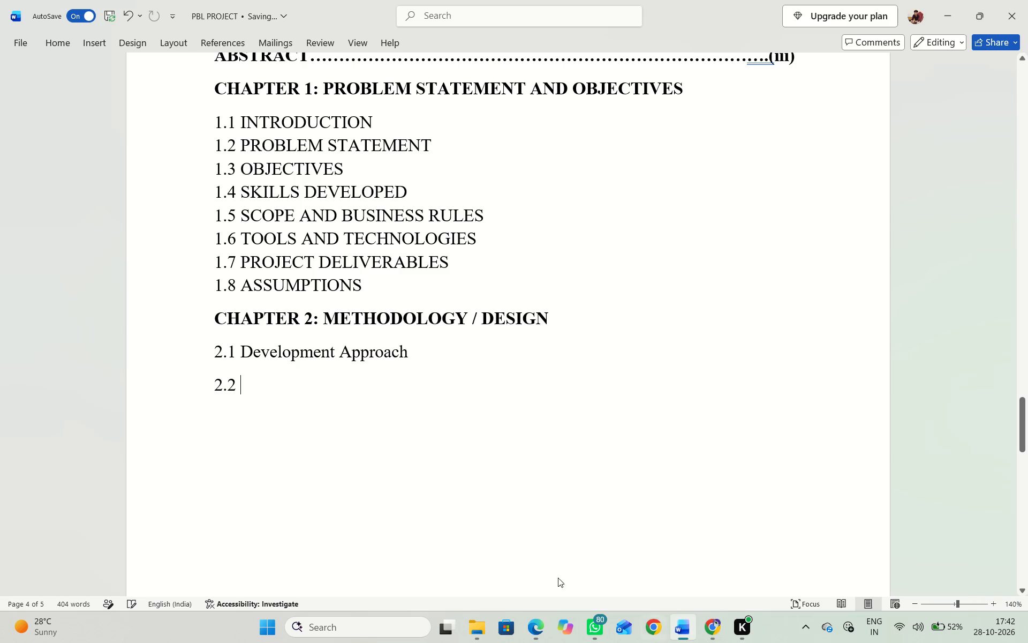
{"action": "key", "text": "ctrl+v"}
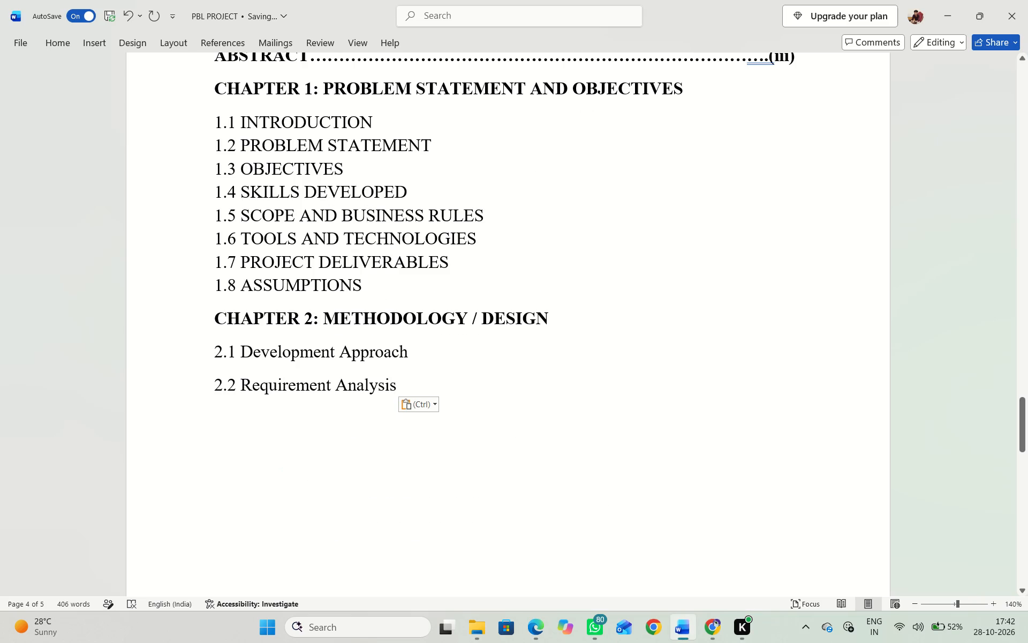
Add "2.3 System Architecture" on a new line below section 2.2, copying the entry from the reference PDF in Edge.
{"action": "key", "text": "Return"}
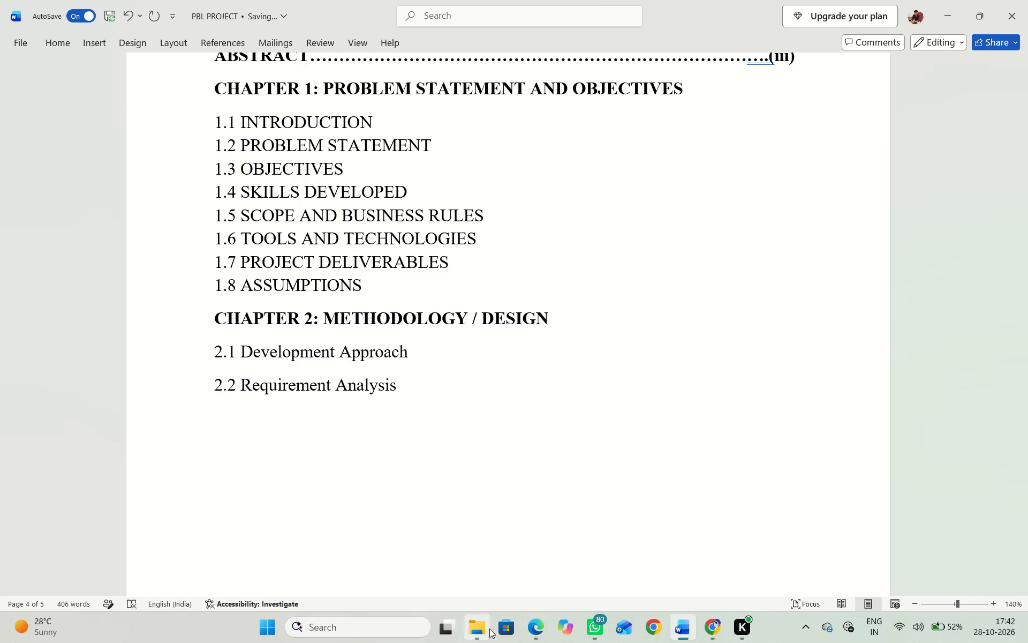
{"action": "left_click", "coordinate": [470, 629]}
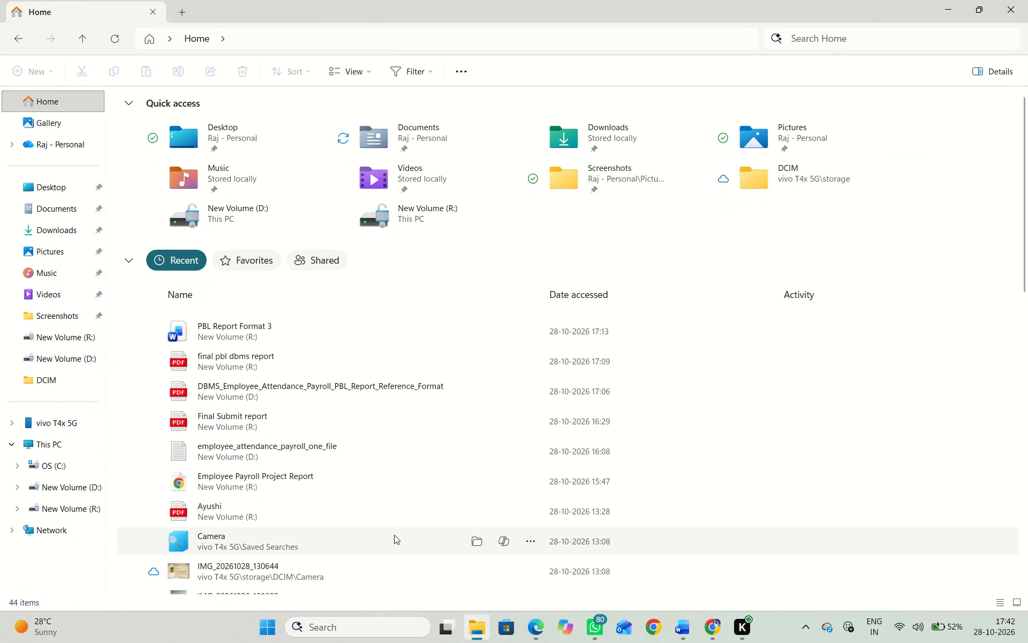
{"action": "left_click", "coordinate": [933, 2]}
{"action": "left_click", "coordinate": [545, 638]}
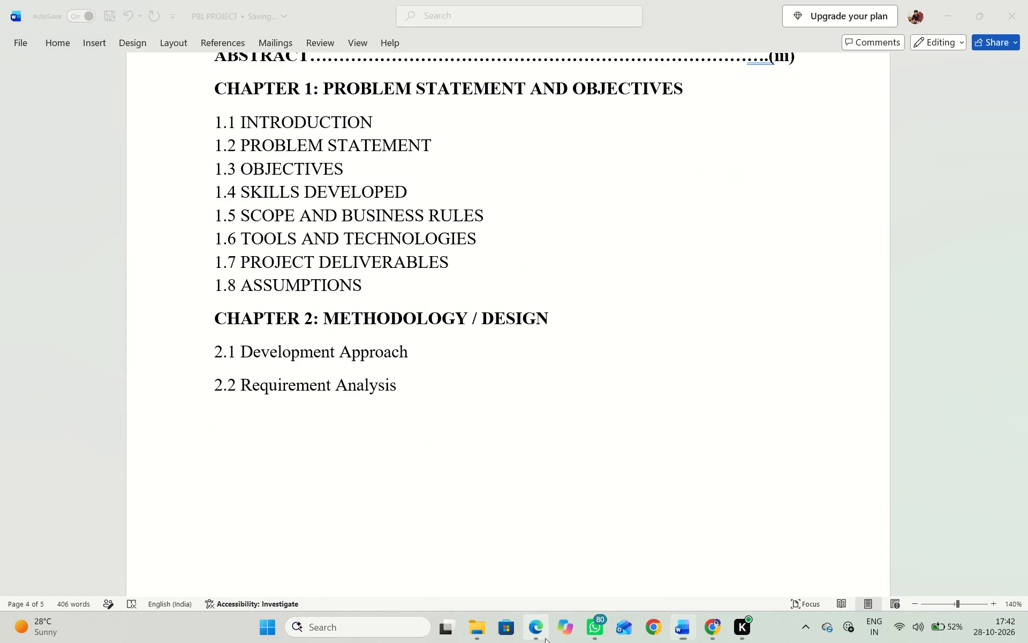
{"action": "left_click_drag", "start_coordinate": [305, 286], "coordinate": [400, 287]}
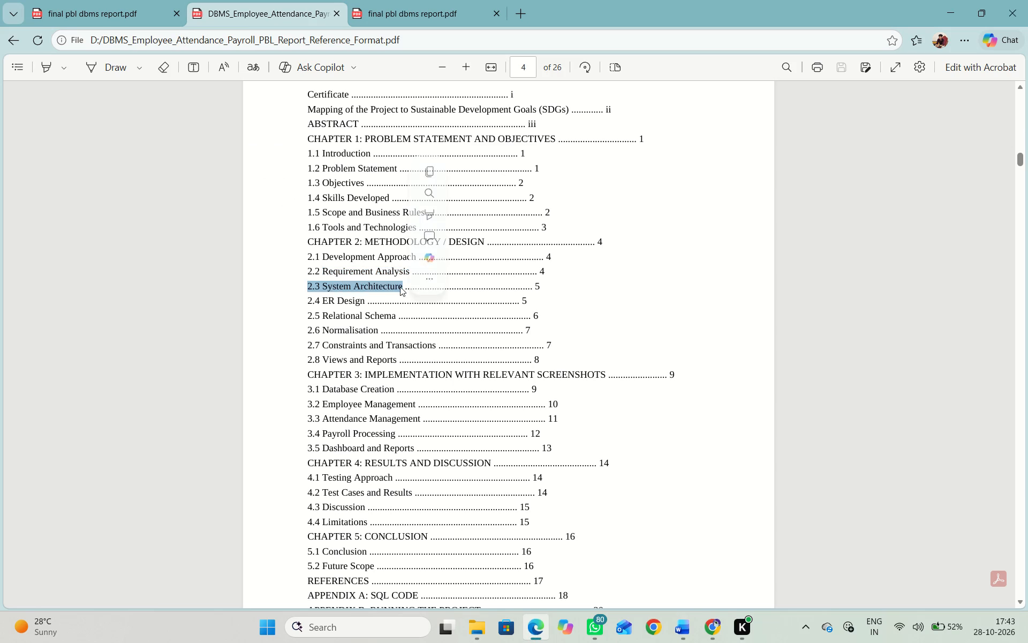
{"action": "key", "text": "ctrl+c"}
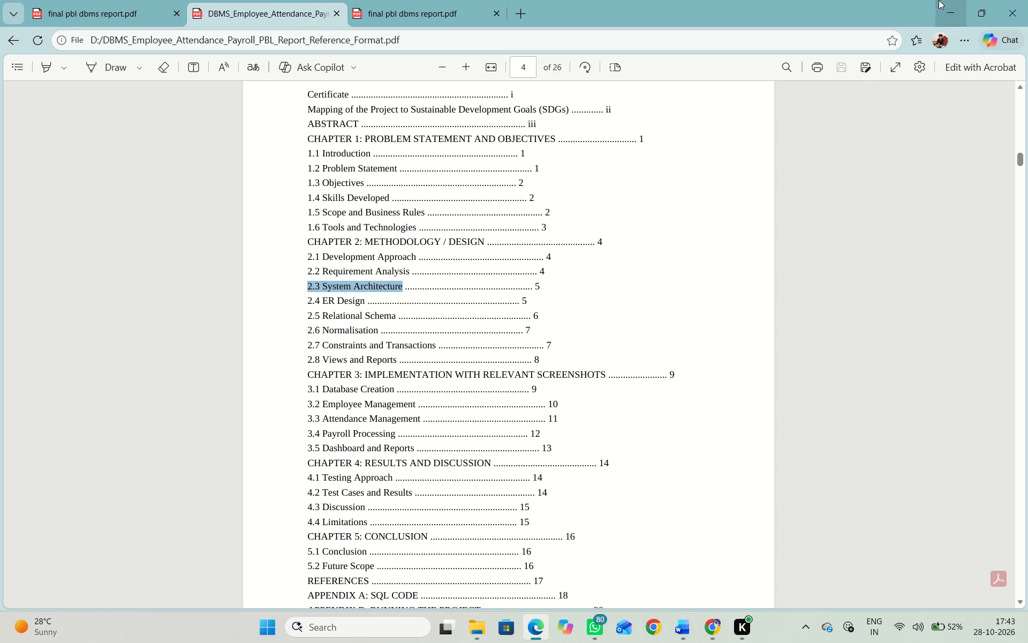
{"action": "left_click", "coordinate": [939, 0]}
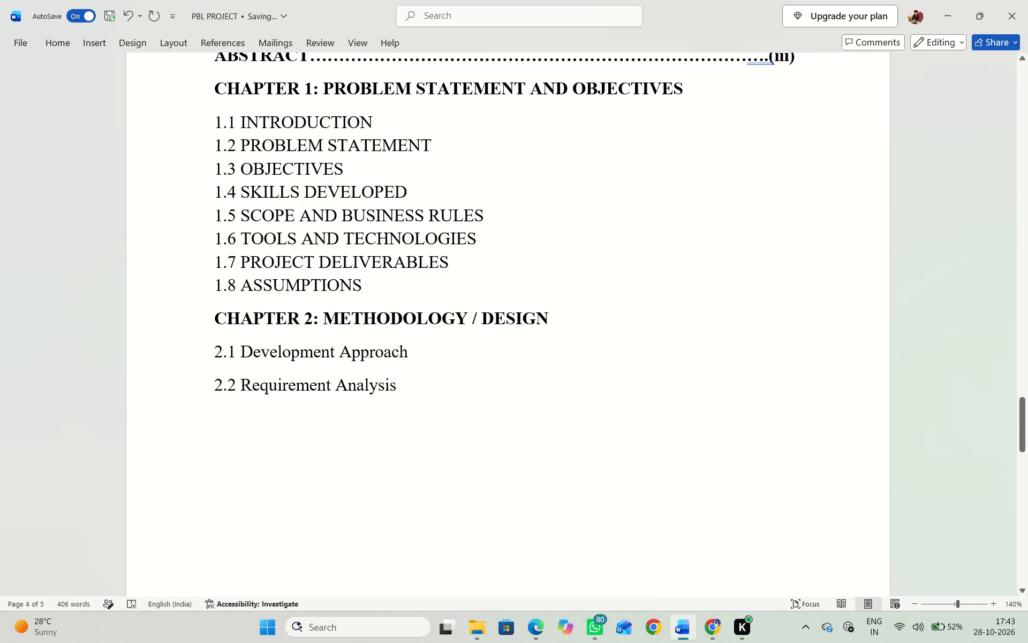
{"action": "key", "text": "ctrl+v"}
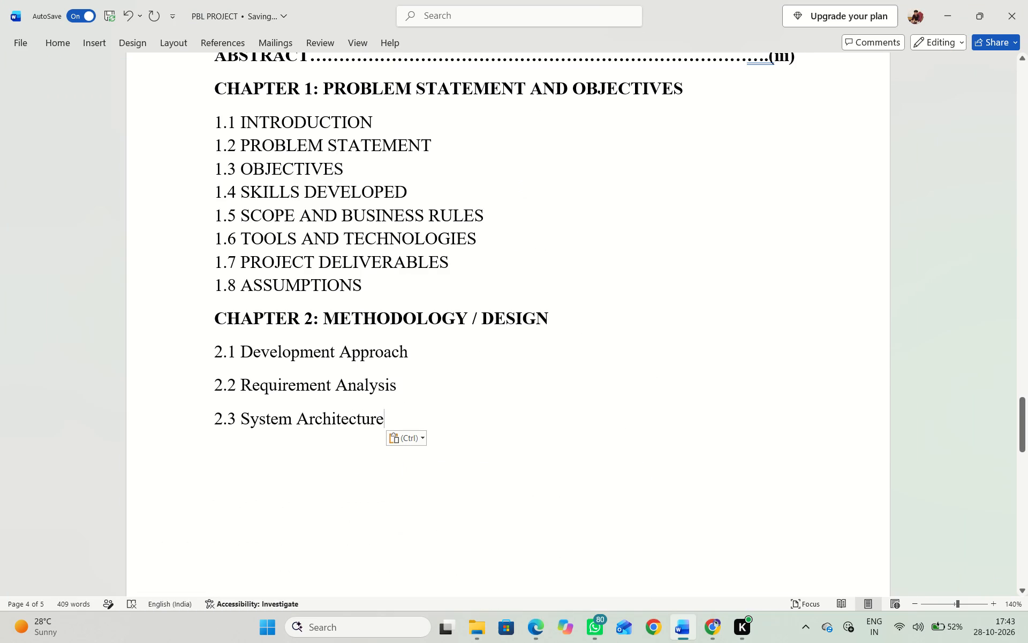